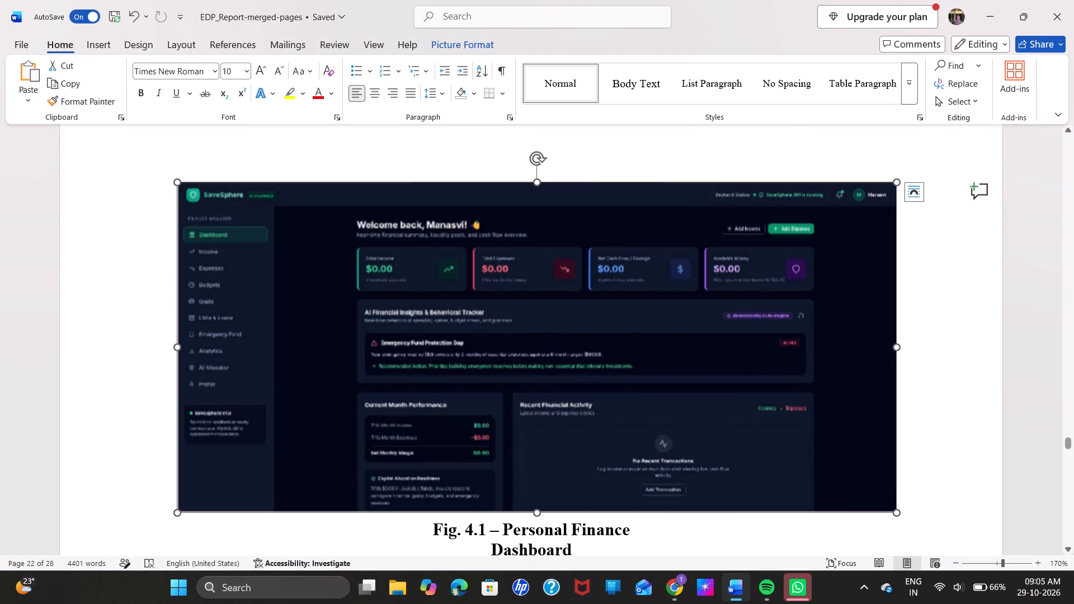
drag(504, 531, 565, 547)
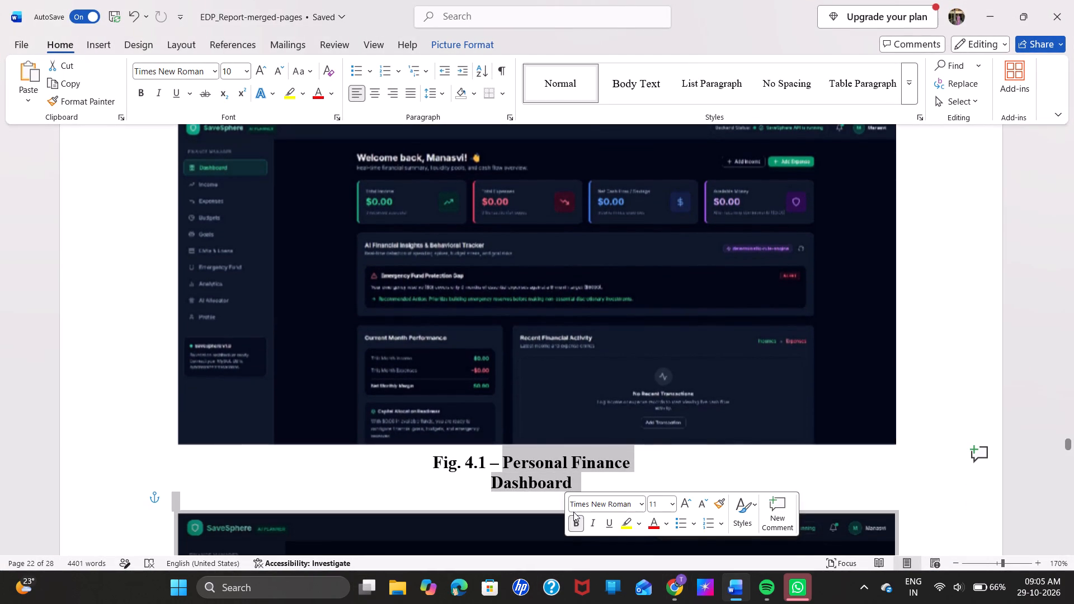
key(ctrl+c)
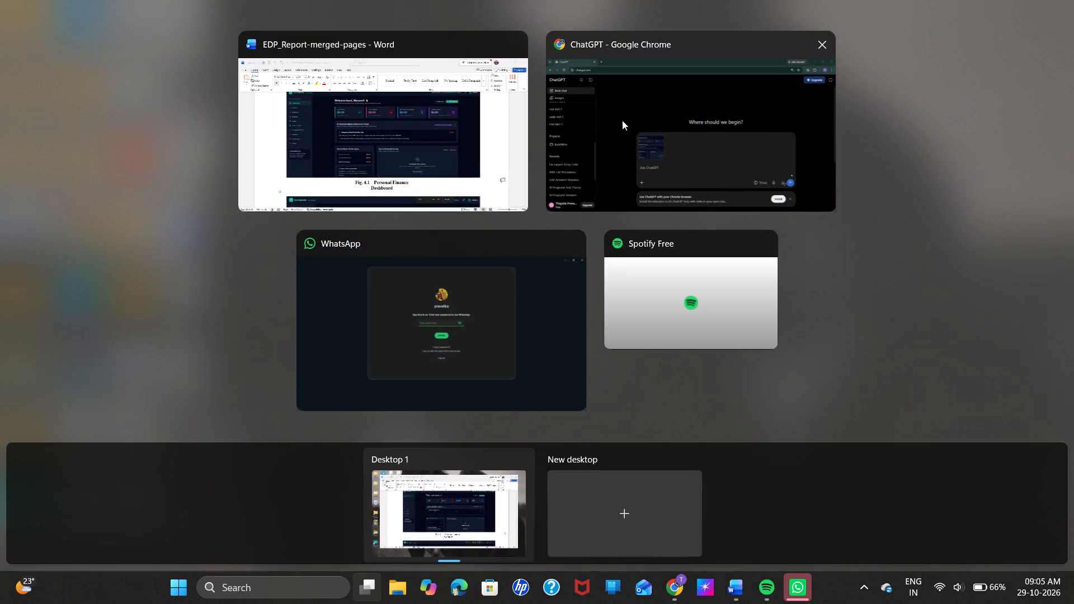
click(622, 120)
click(203, 11)
key(ctrl+v)
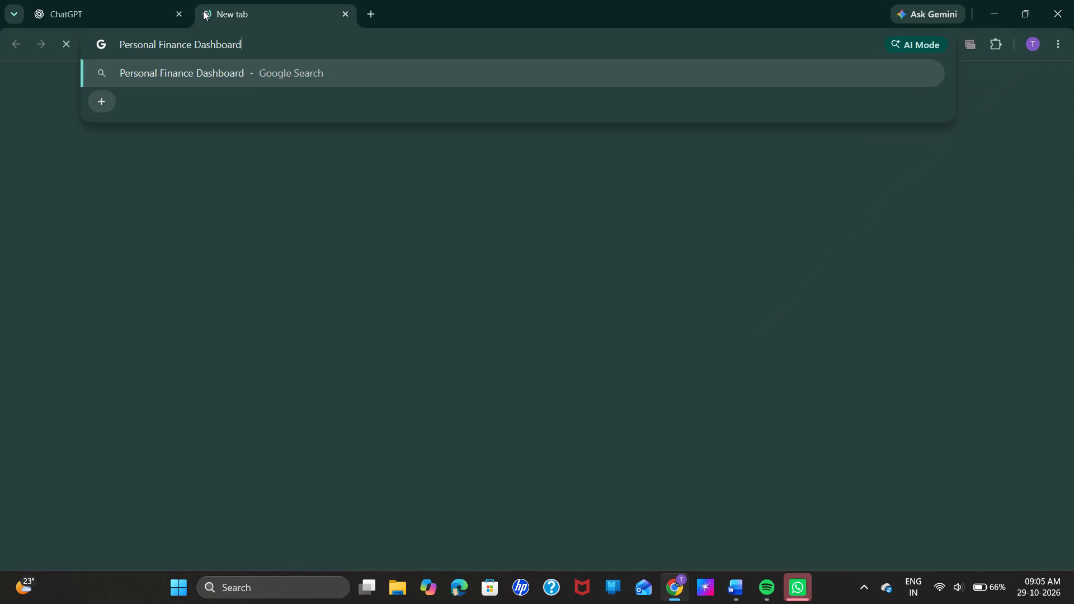
key(Return)
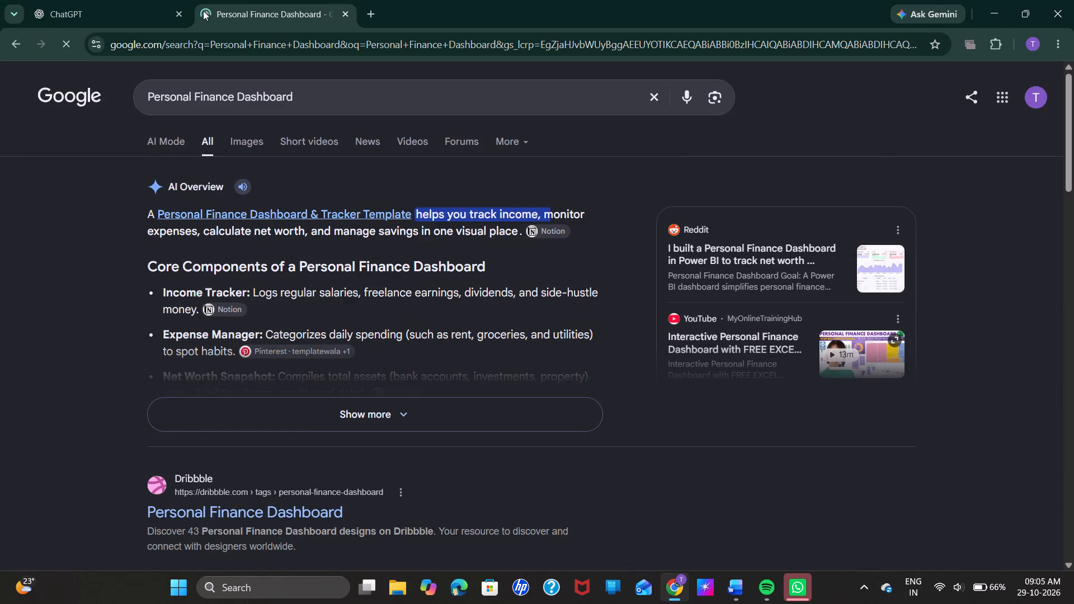
click(245, 136)
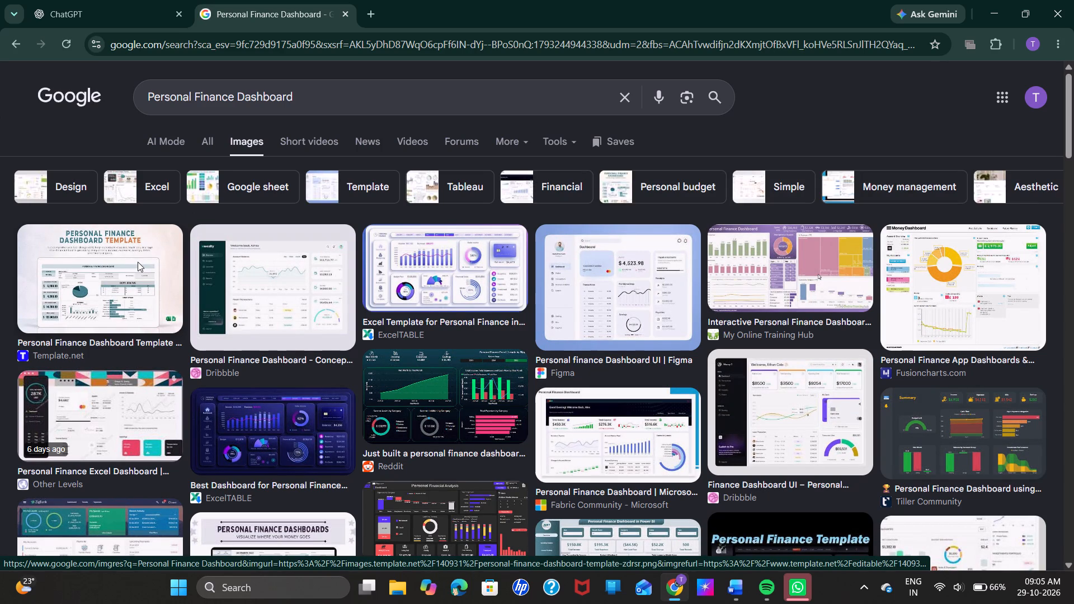
Preview the Template.net and Dribbble results, and copy the Interactive Personal Finance Dashboard image from My Online Training Hub.
click(138, 262)
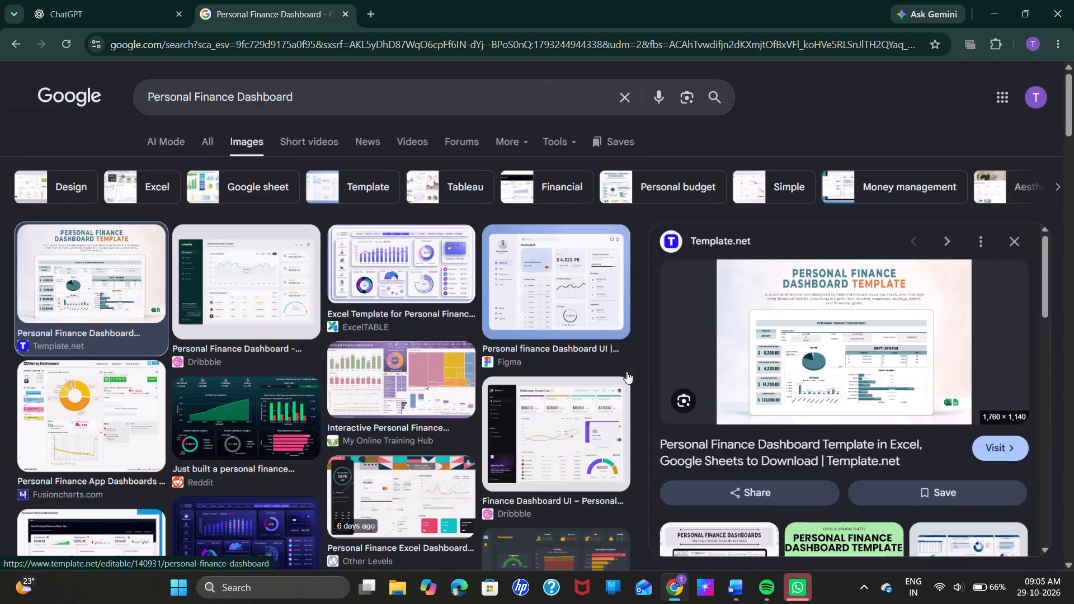
click(253, 299)
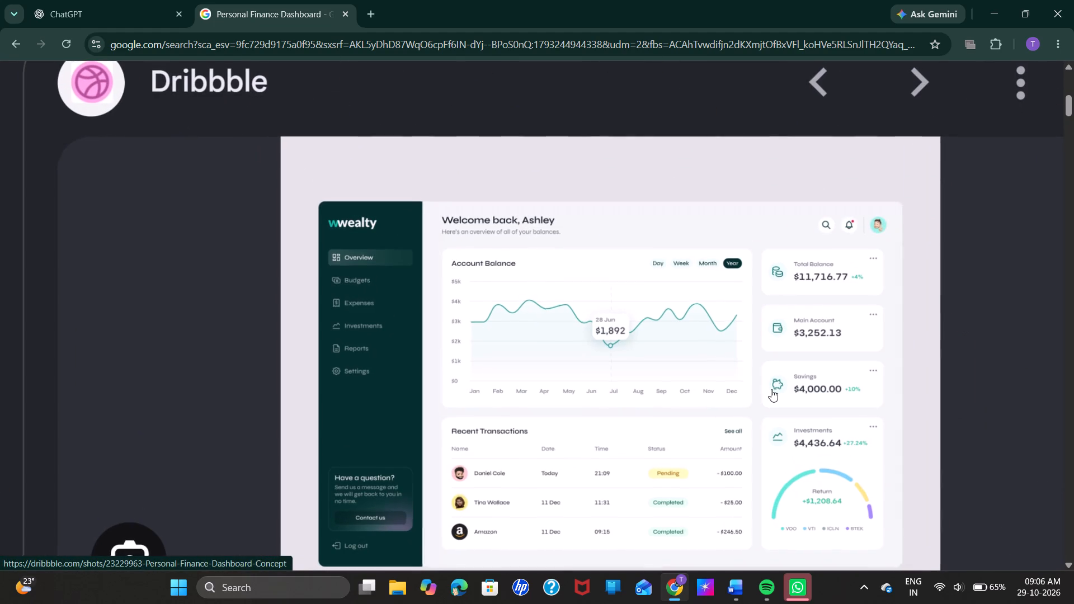
click(996, 214)
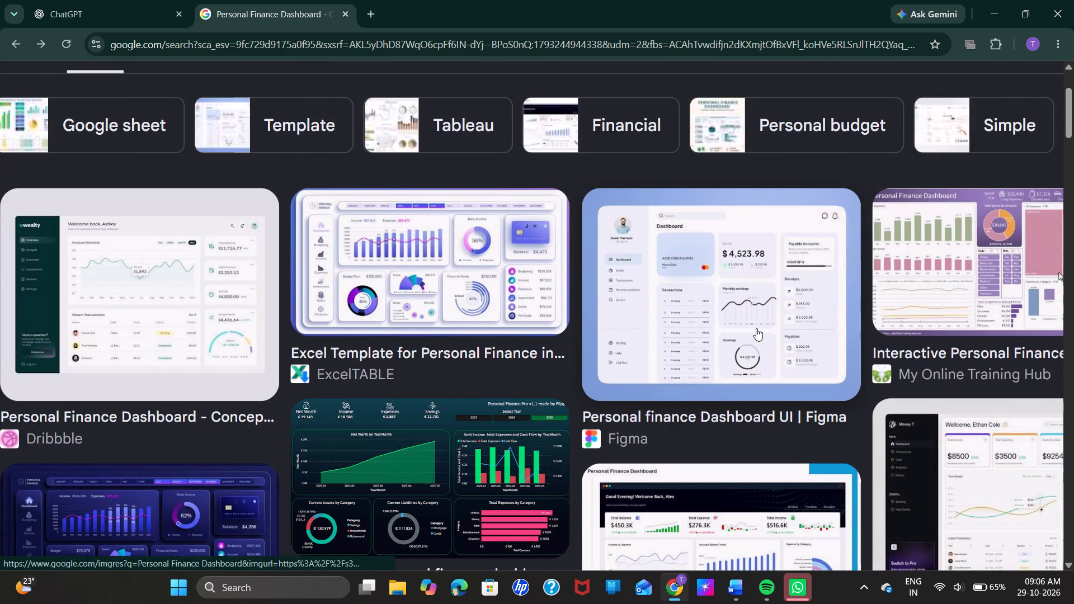
click(1003, 199)
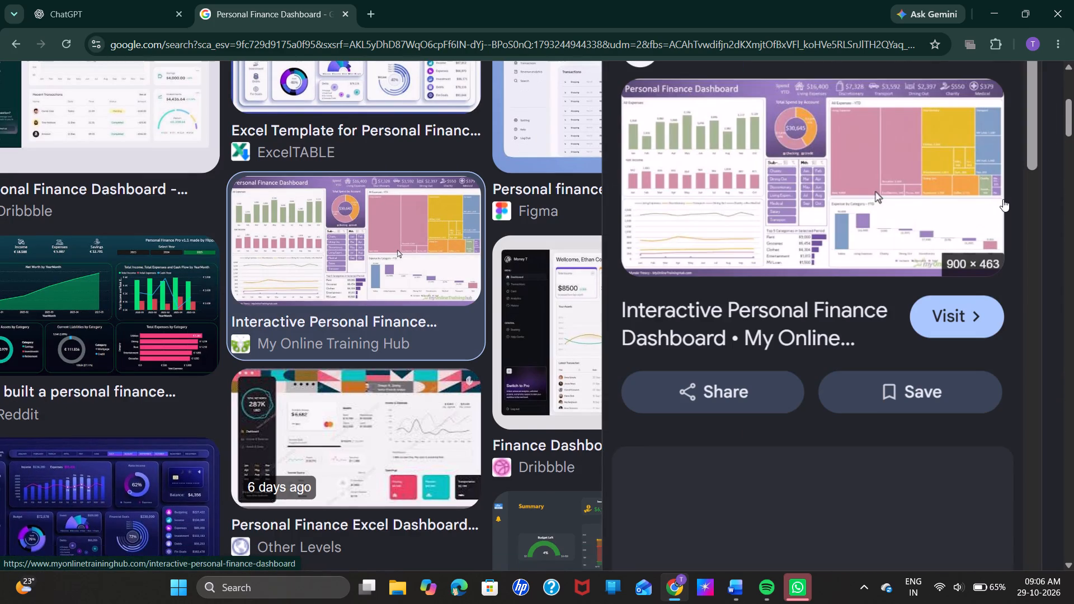
scroll(958, 210, up, 1)
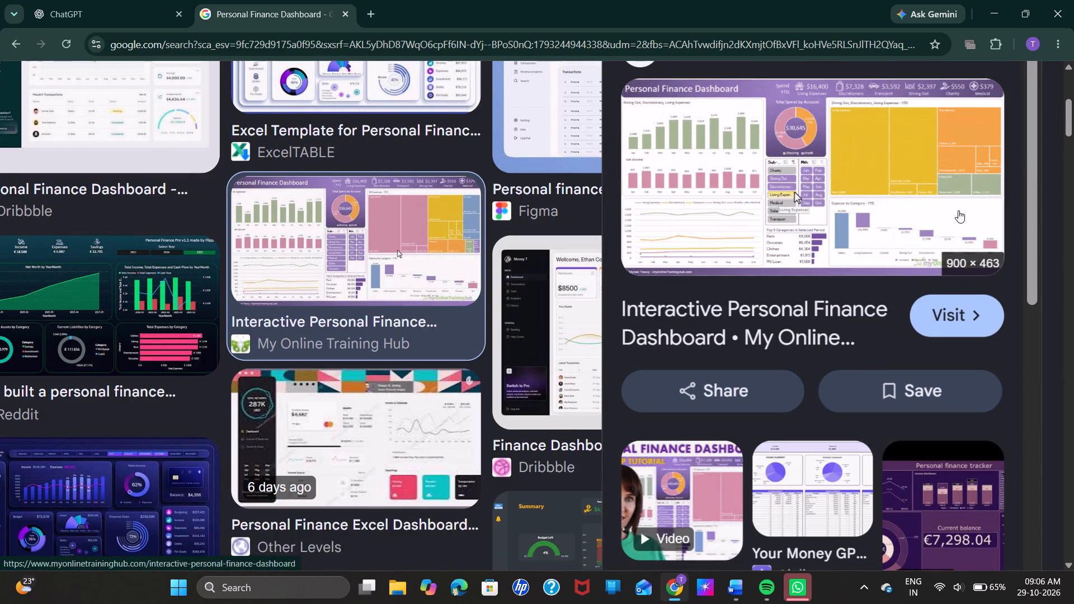
scroll(950, 172, up, 2)
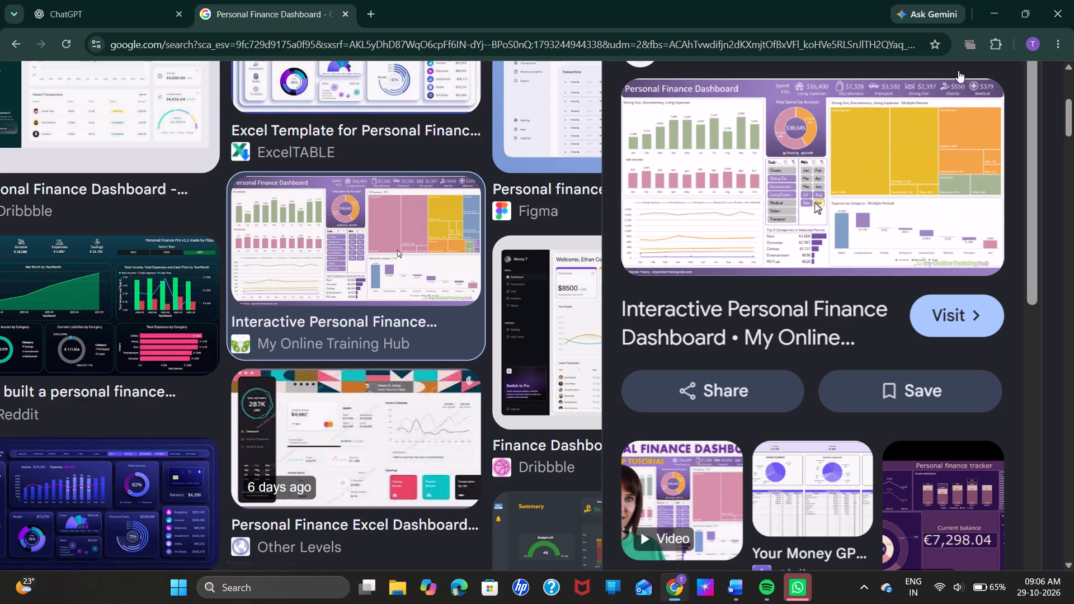
right_click(841, 260)
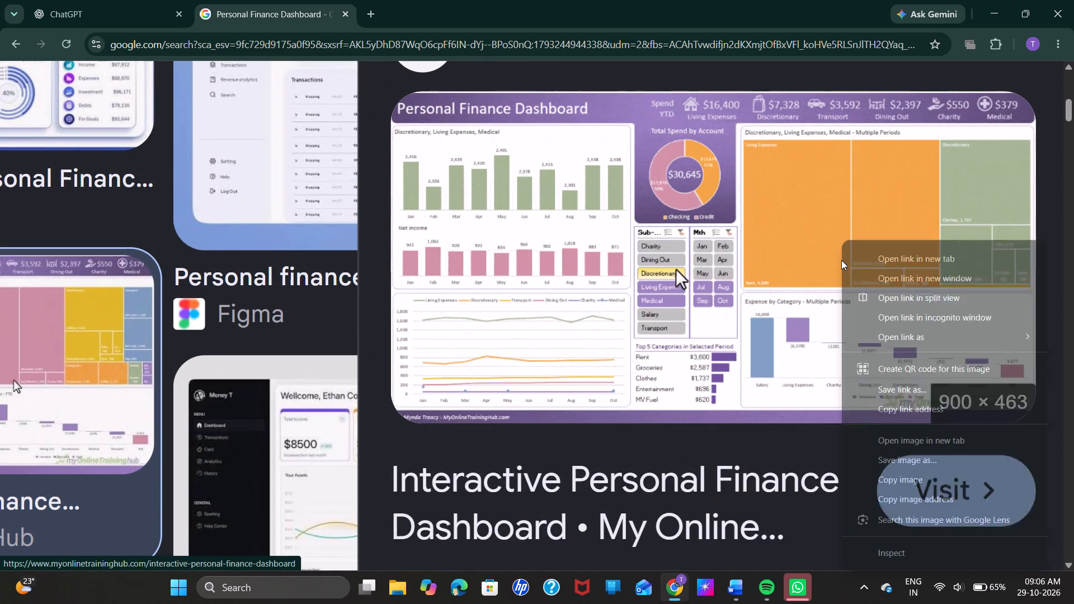
click(905, 482)
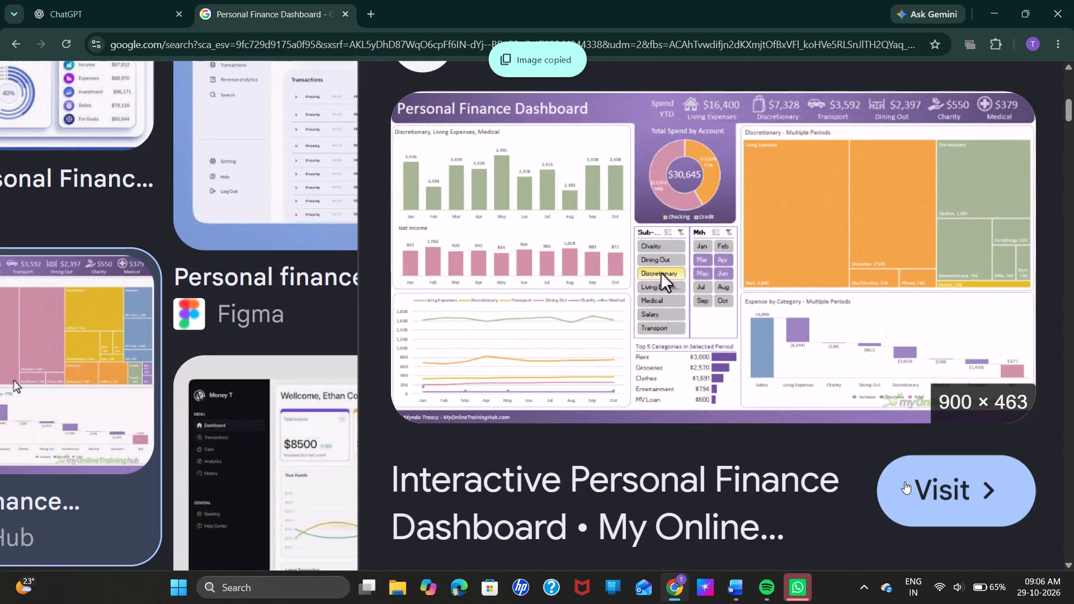
Switch to the Word report and replace the dashboard screenshot above the Fig. 4.1 caption with the copied image.
click(689, 111)
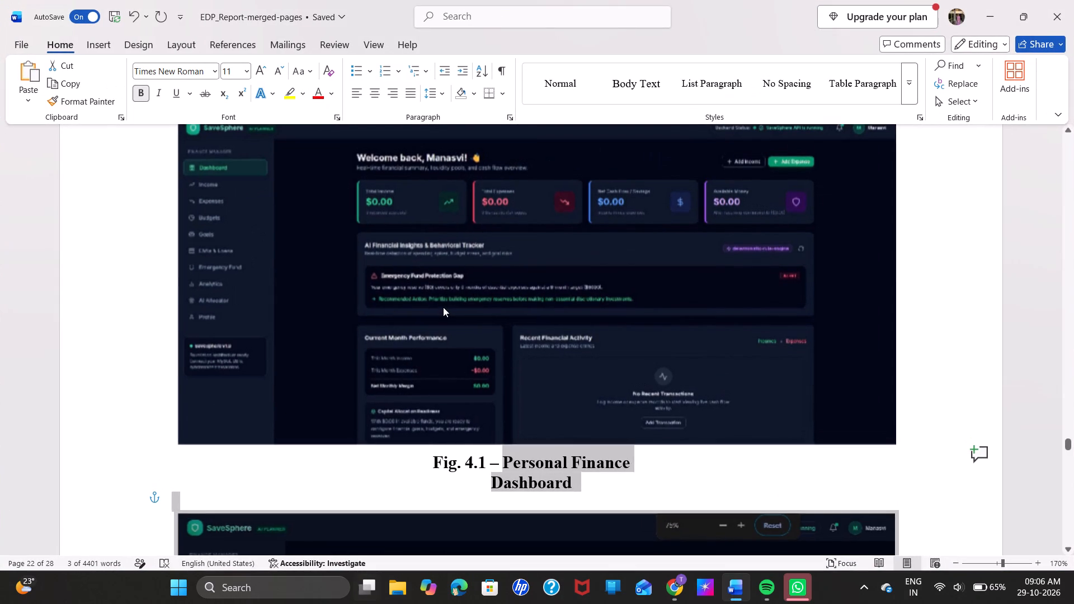
click(443, 307)
key(BackSpace)
scroll(443, 307, up, 1)
key(ctrl+v)
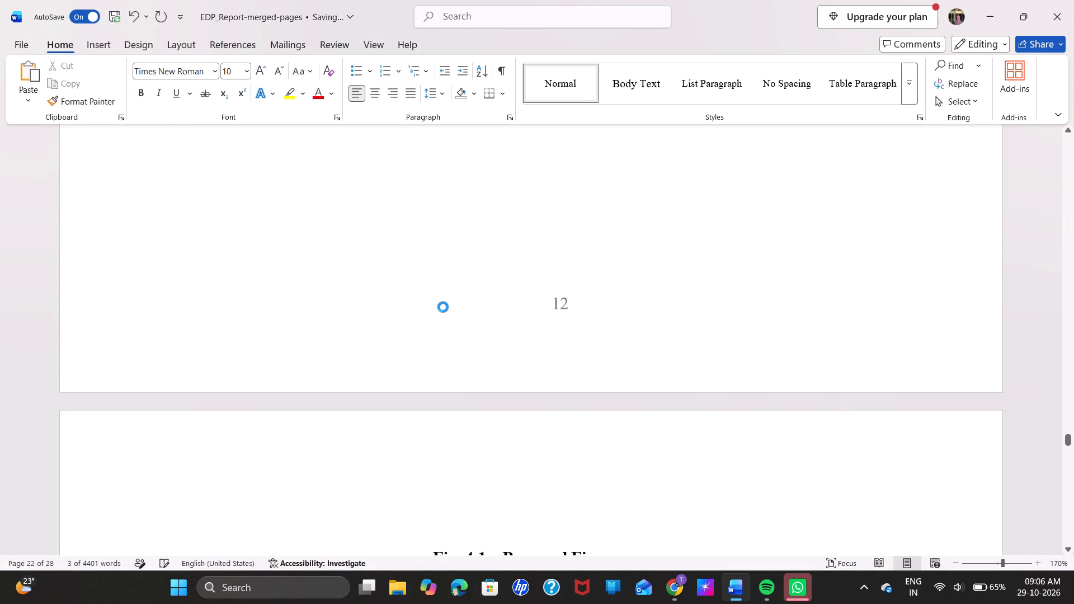
scroll(443, 307, down, 1)
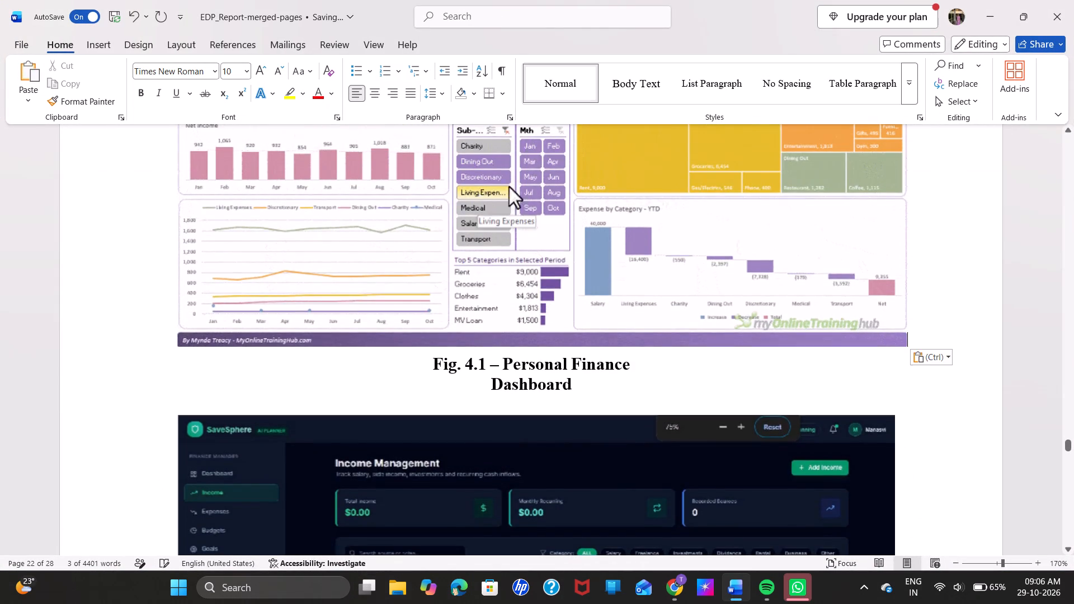
Check the page layout before and after the Fig. 4.1 image in Chapter 4.
scroll(911, 389, up, 4)
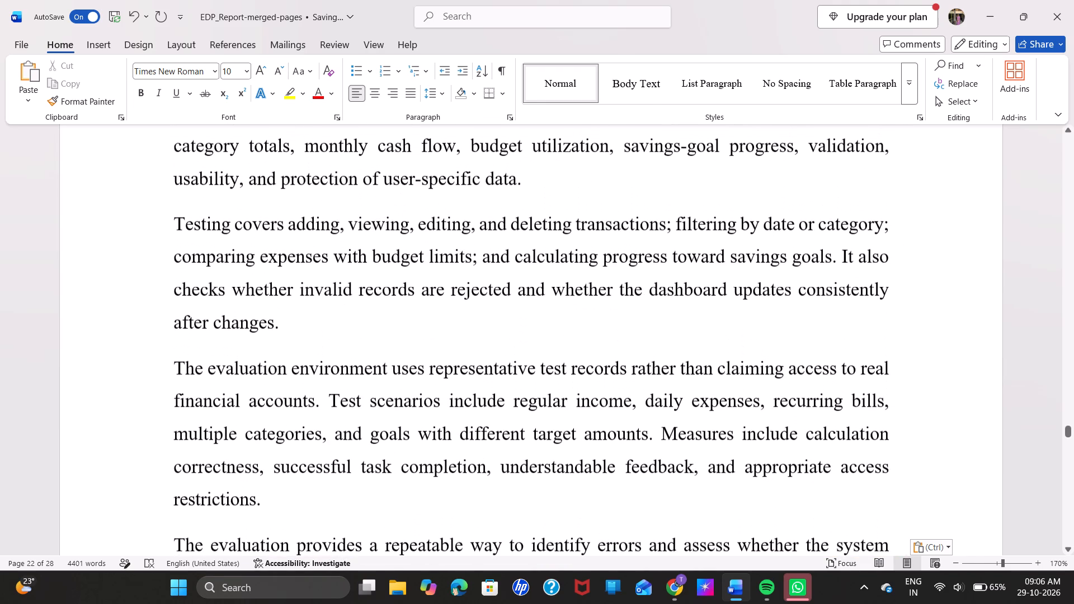
scroll(911, 389, up, 1)
scroll(911, 389, down, 4)
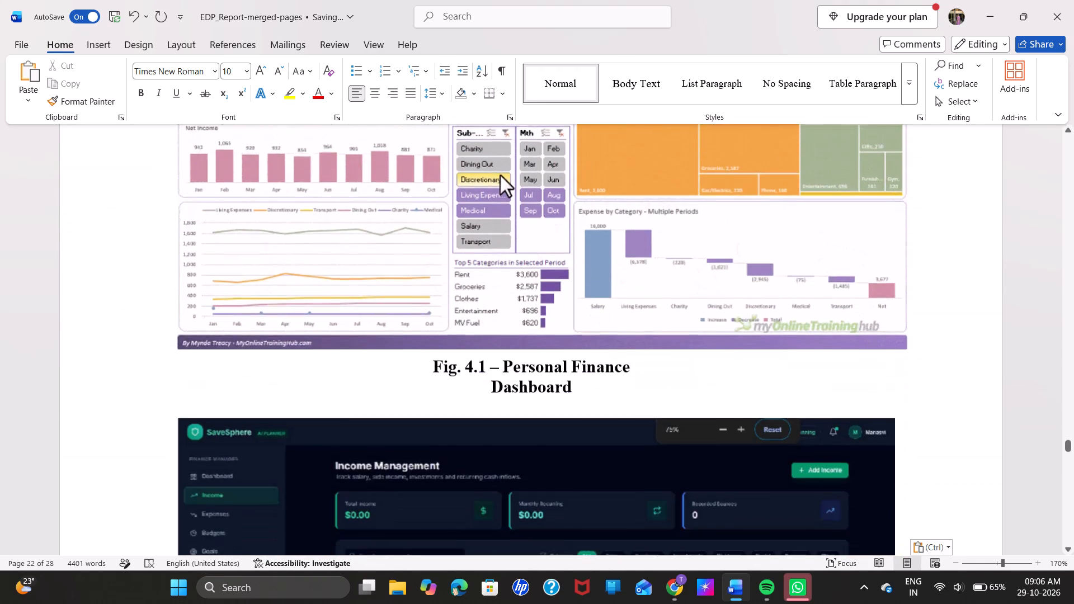
scroll(911, 389, down, 2)
scroll(911, 389, up, 2)
scroll(911, 389, down, 2)
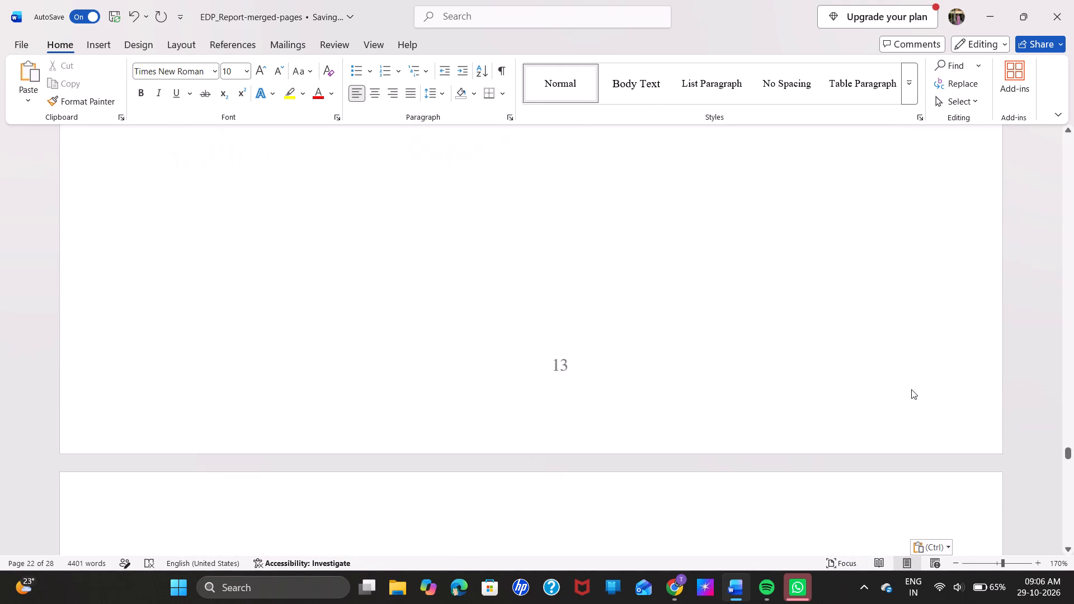
scroll(911, 389, up, 1)
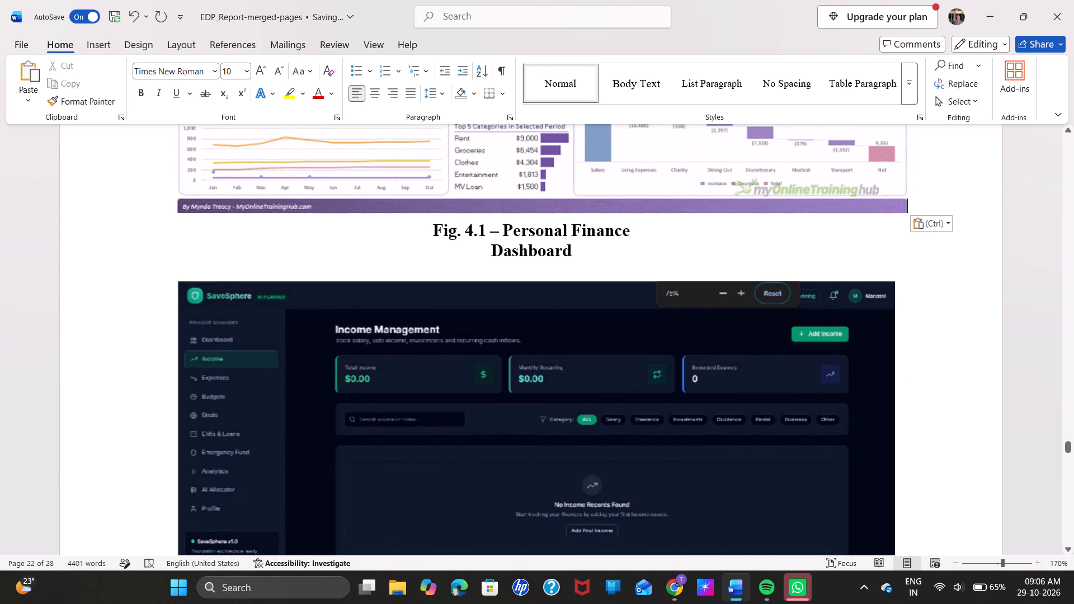
Insert four blank lines between the Fig. 4.1 caption and the Income Management screenshot below it.
click(614, 261)
key(Return)
key(Return)
key(Return)
key(Return)
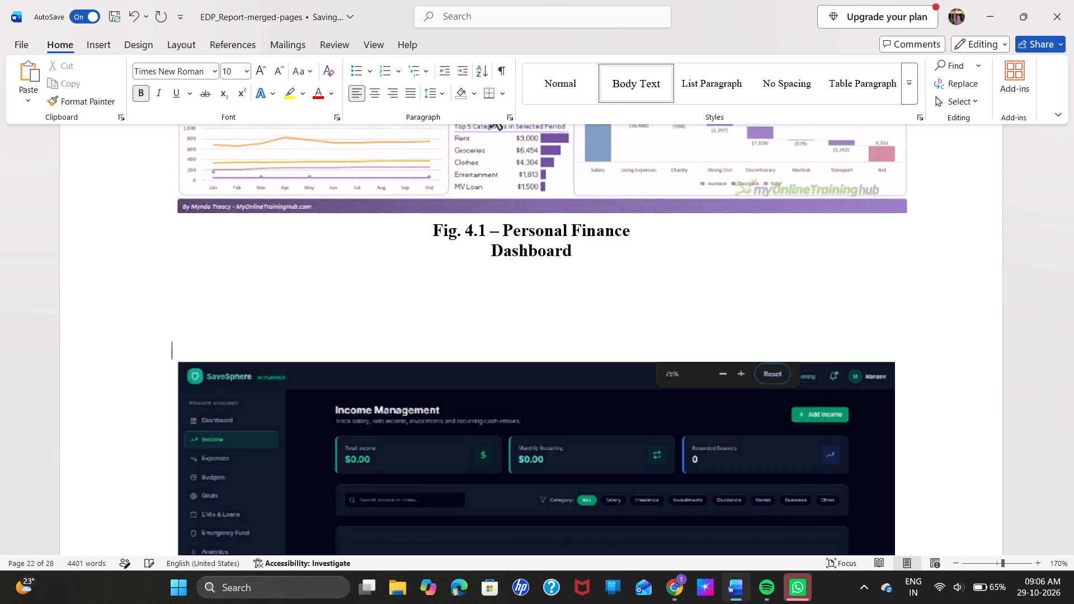
Copy Transaction Entry and Budget Setup from the Fig. 4.2 caption and search Google Images for it in Chrome.
scroll(614, 261, down, 3)
scroll(614, 261, up, 2)
scroll(614, 261, down, 1)
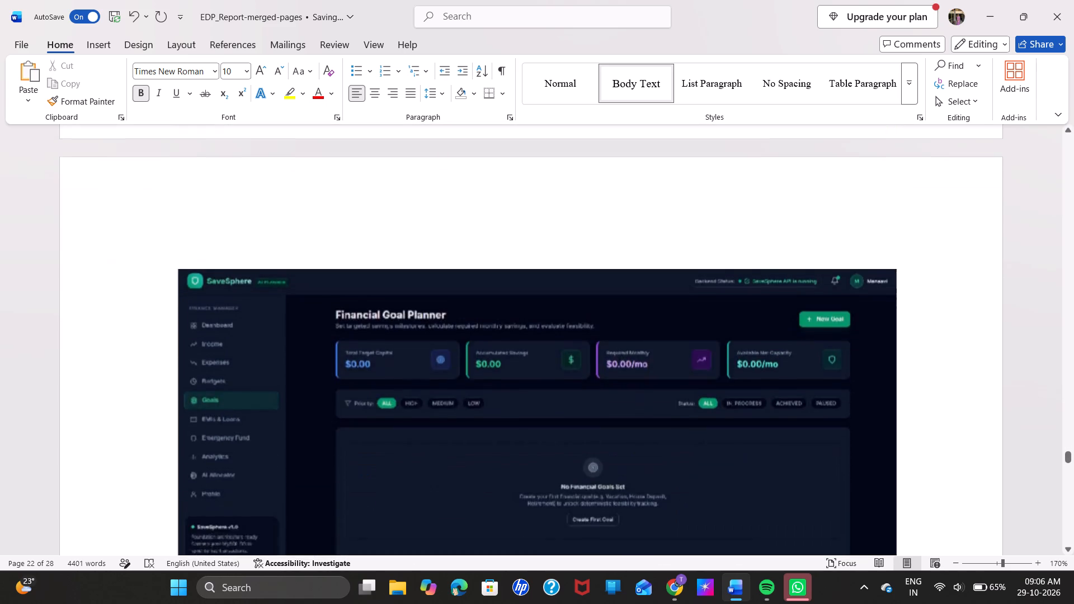
scroll(614, 261, down, 1)
scroll(614, 261, up, 9)
scroll(614, 261, down, 2)
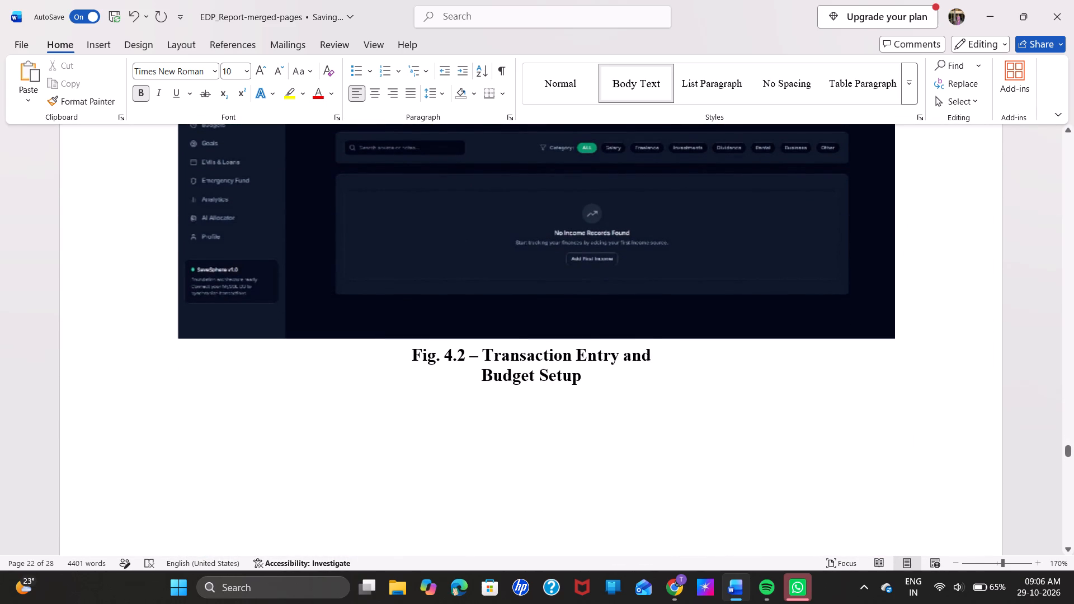
drag(486, 356, 587, 383)
key(ctrl+c)
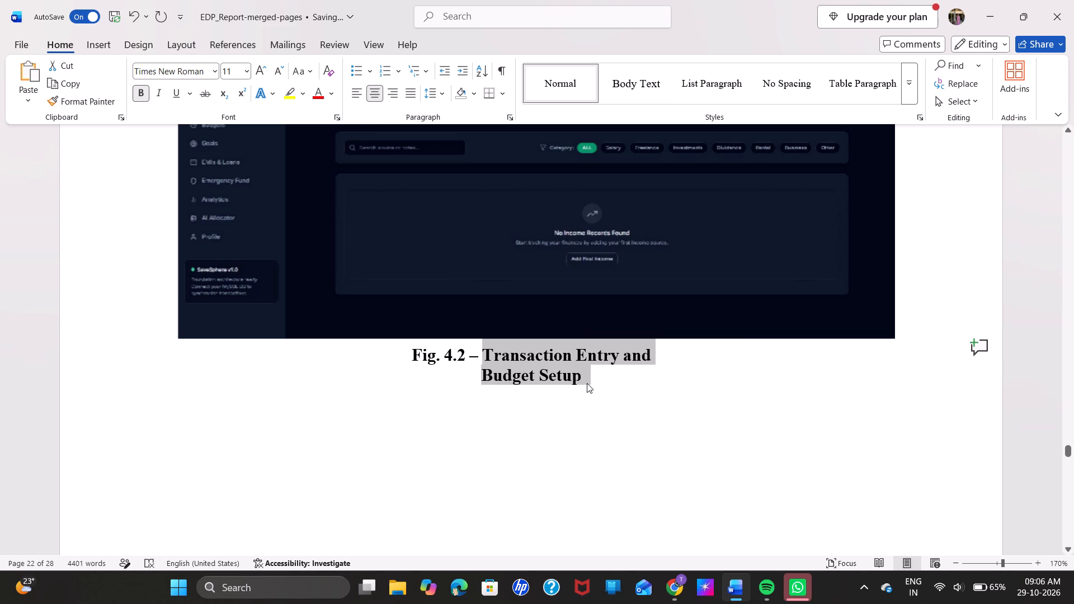
scroll(587, 383, up, 1)
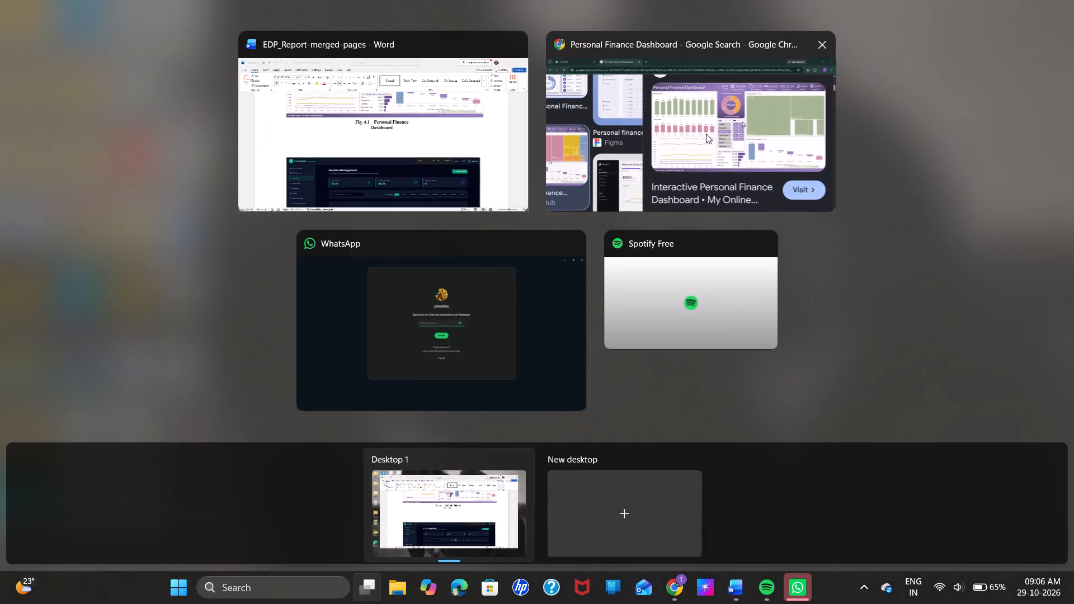
click(706, 134)
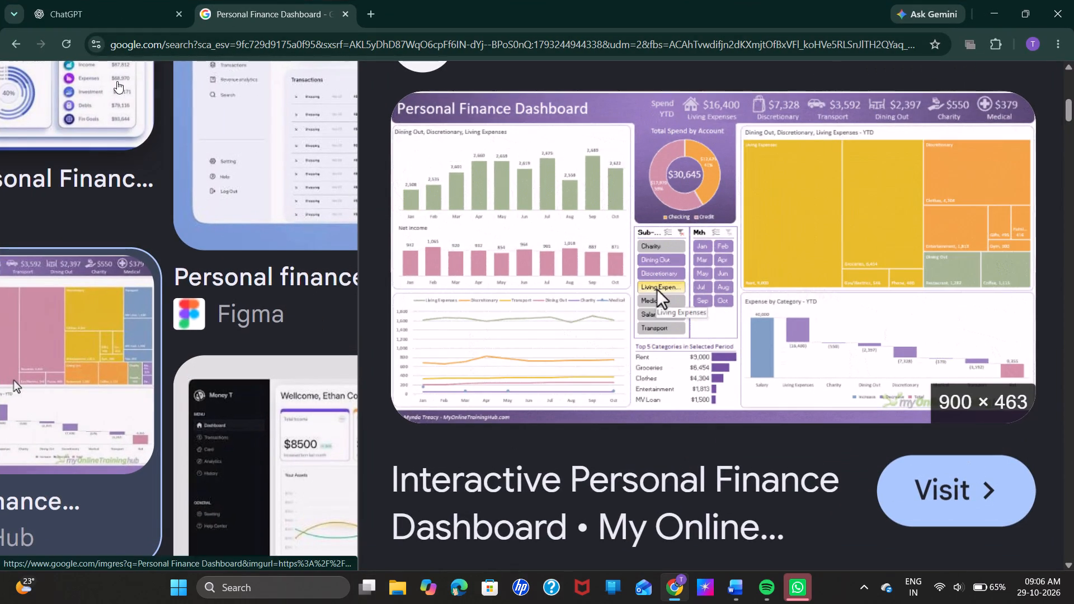
drag(333, 81, 0, 92)
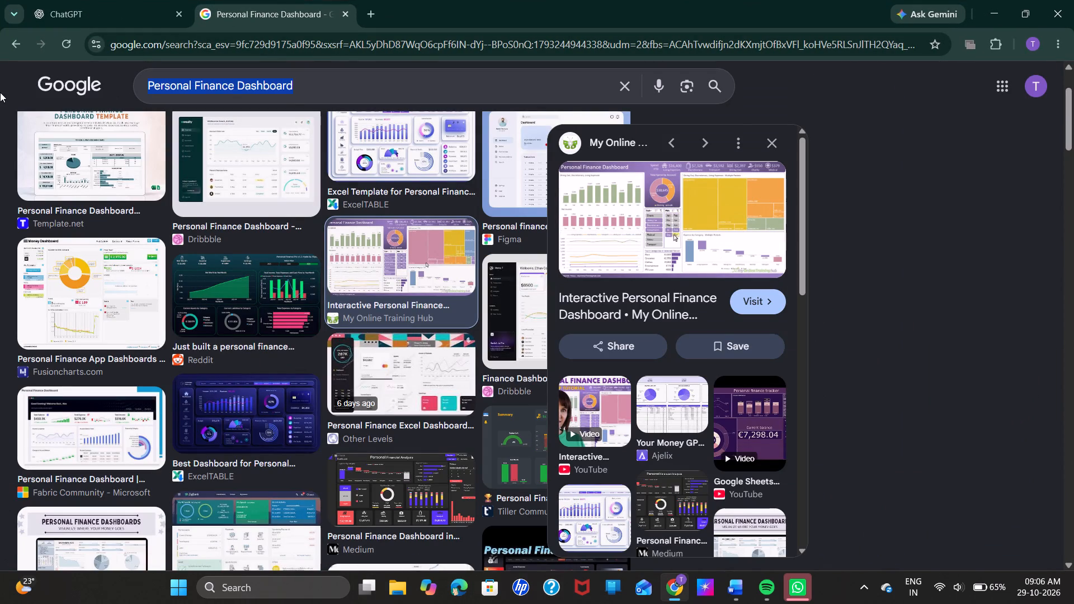
key(BackSpace)
key(ctrl+v)
key(Return)
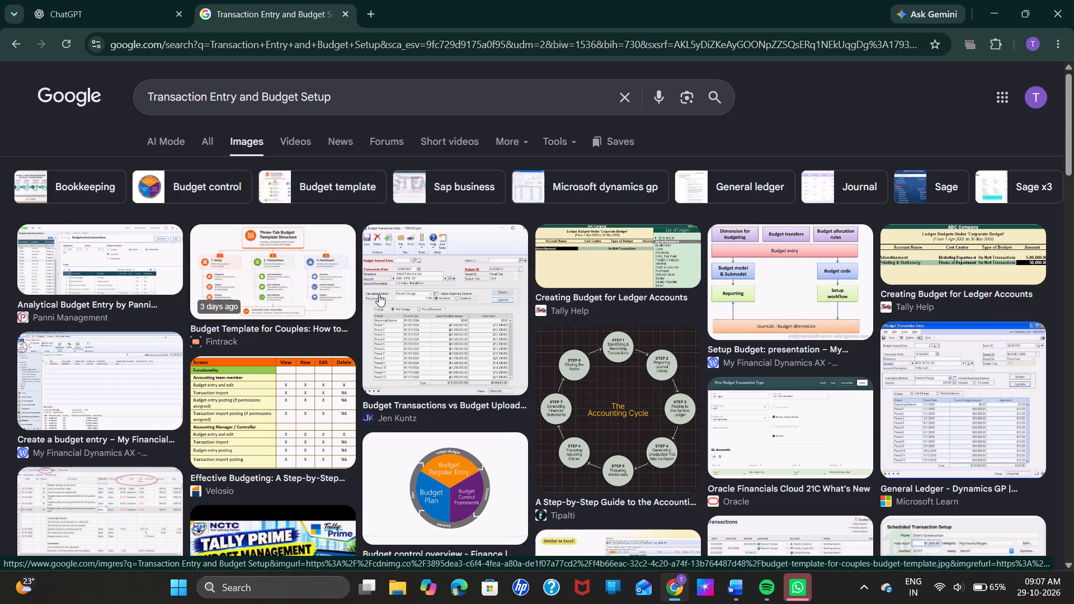
Preview the Fintrack and Panni Management results and examine the other budget images as candidates for Fig. 4.2.
click(292, 262)
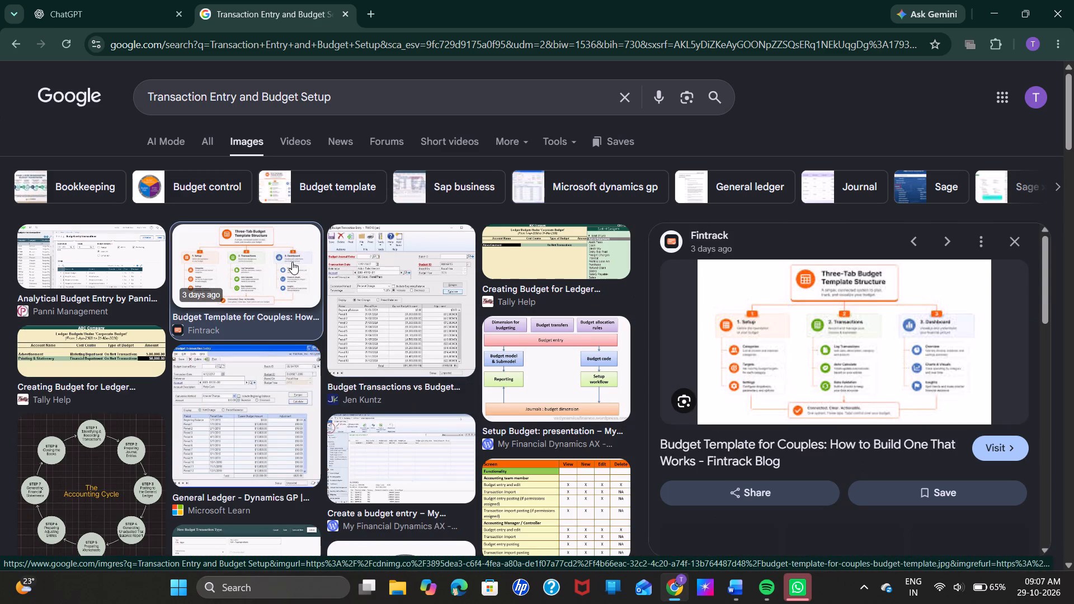
click(79, 246)
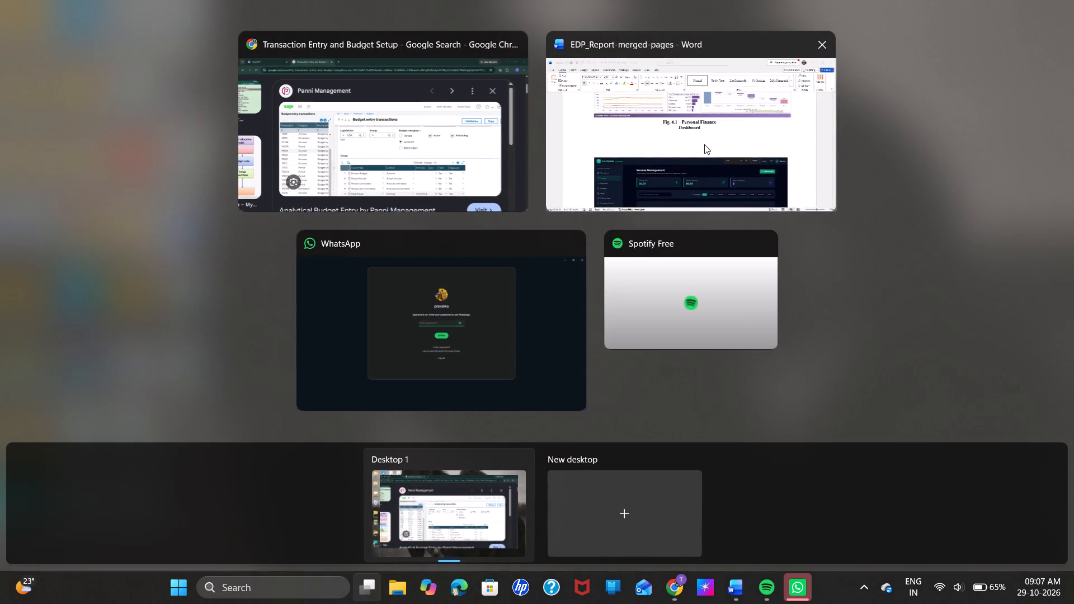
click(704, 144)
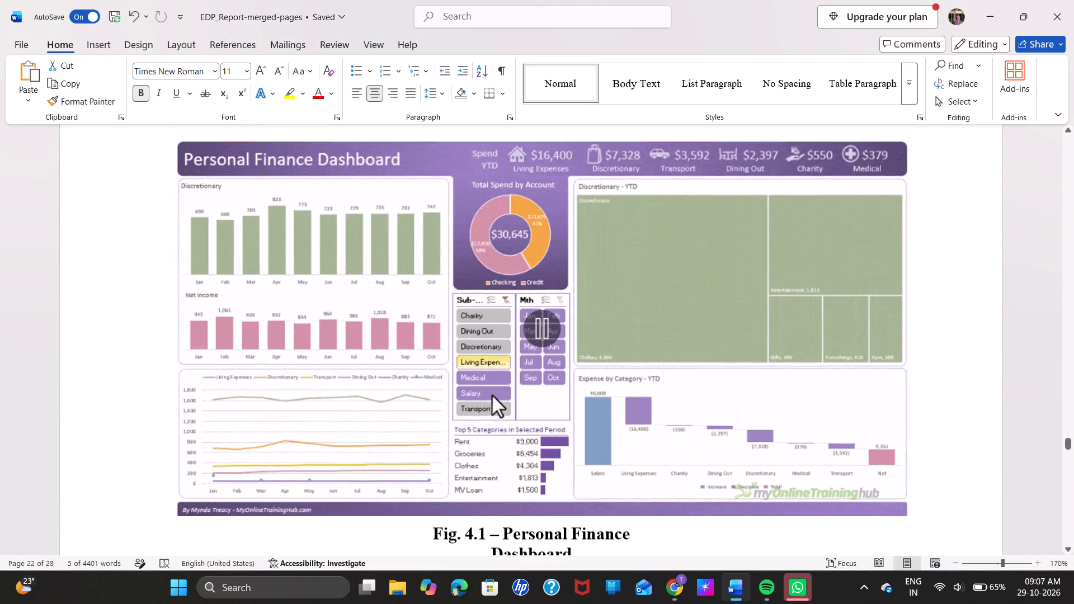
click(610, 162)
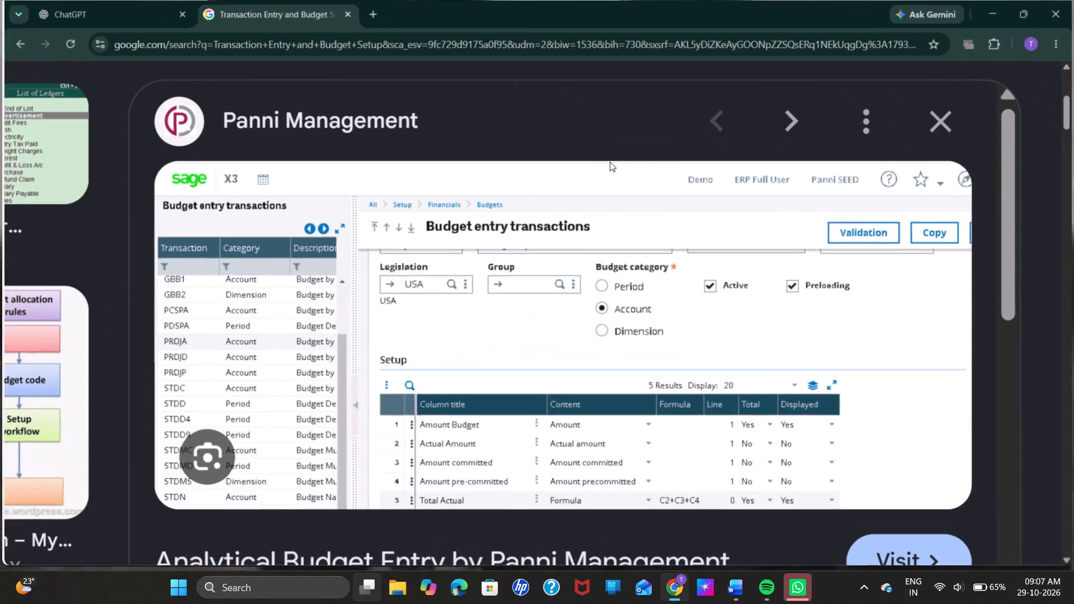
scroll(680, 300, down, 1)
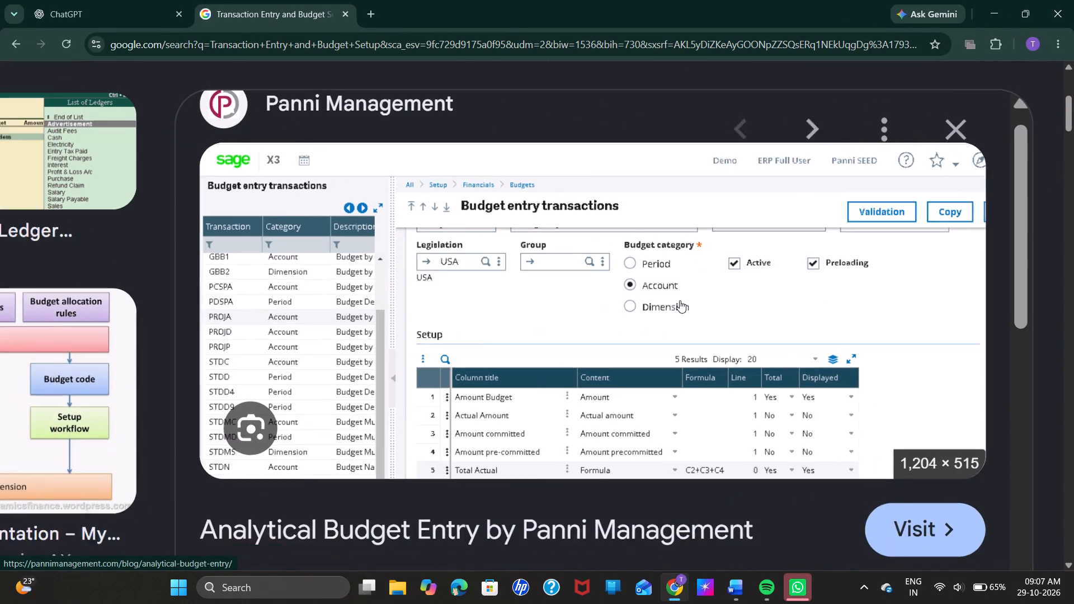
scroll(680, 300, down, 2)
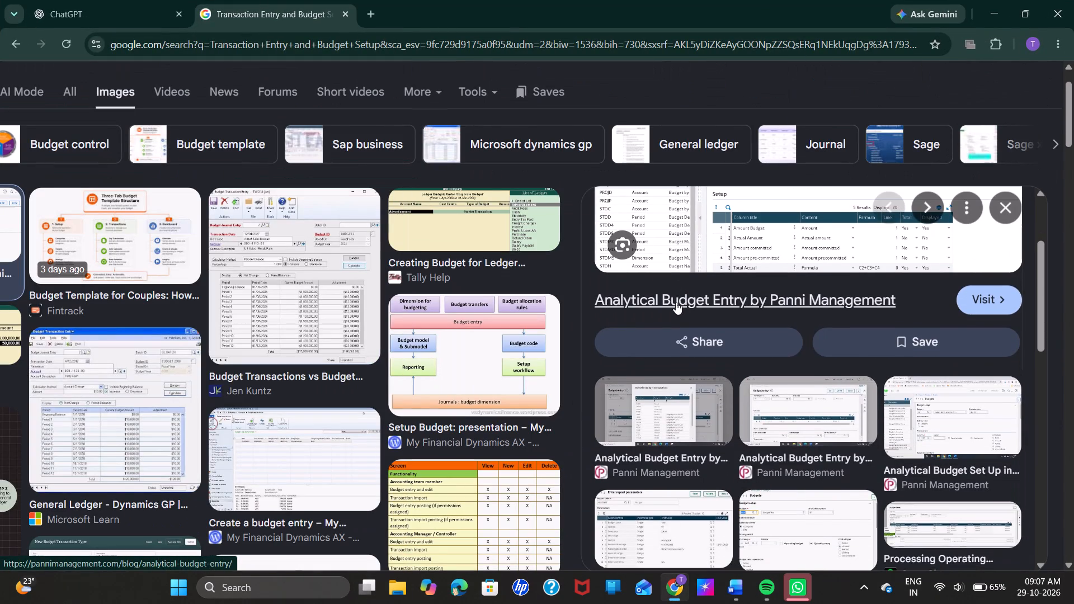
scroll(369, 393, up, 2)
scroll(369, 393, down, 2)
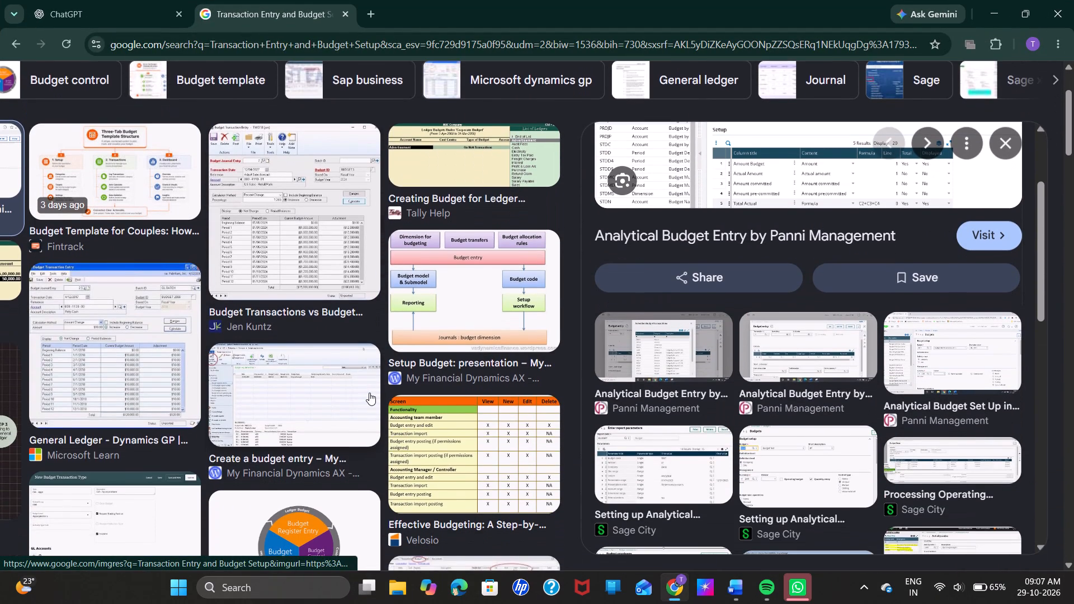
scroll(369, 393, down, 2)
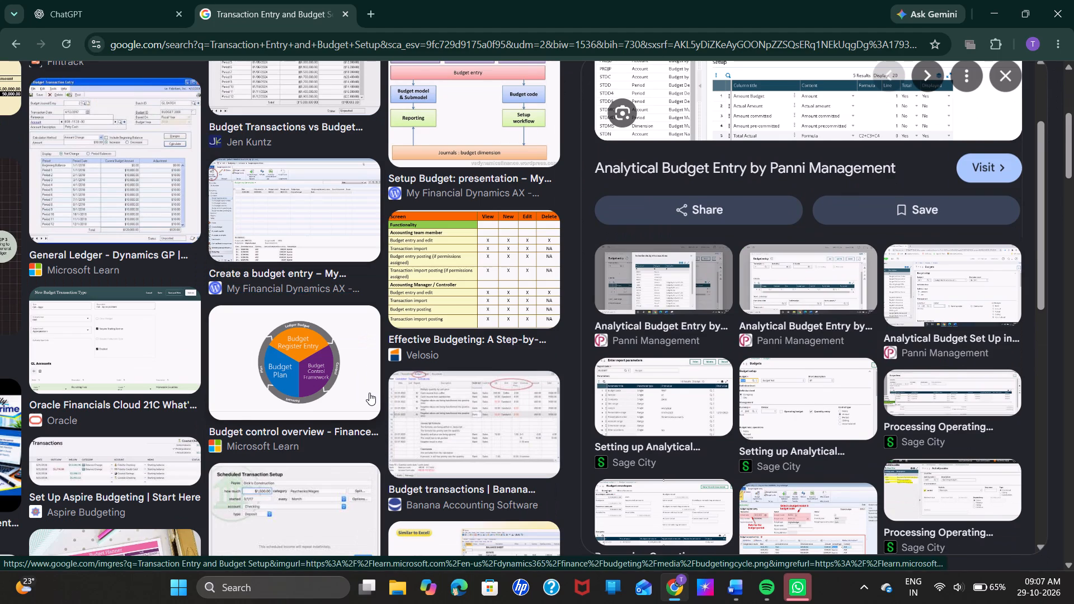
Open the Oracle Financials Cloud 21C result showing the New Budget Transaction Type form and copy its image.
click(86, 350)
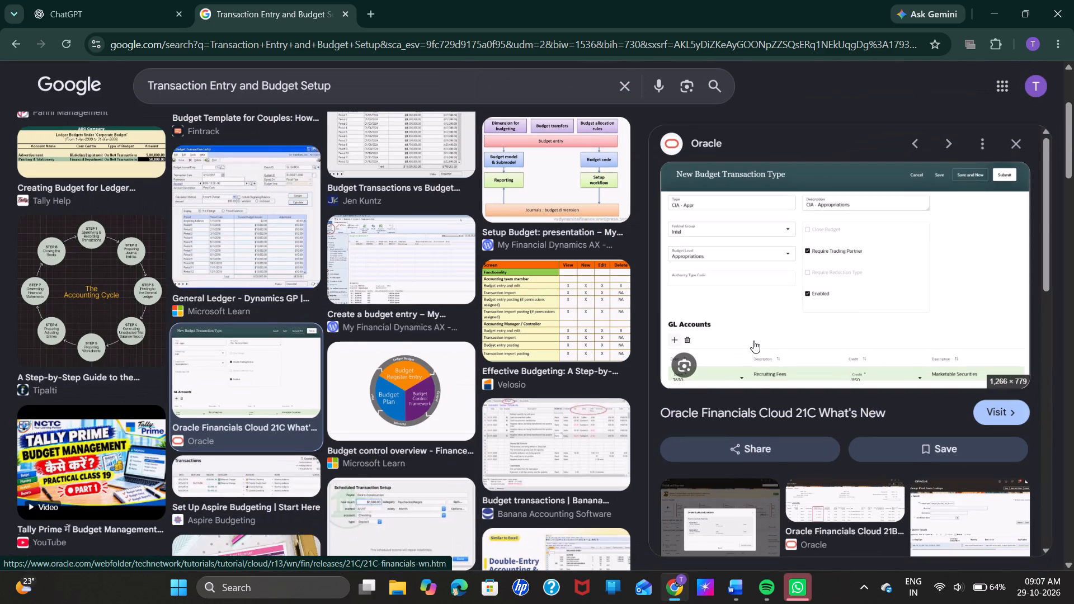
right_click(753, 341)
click(835, 245)
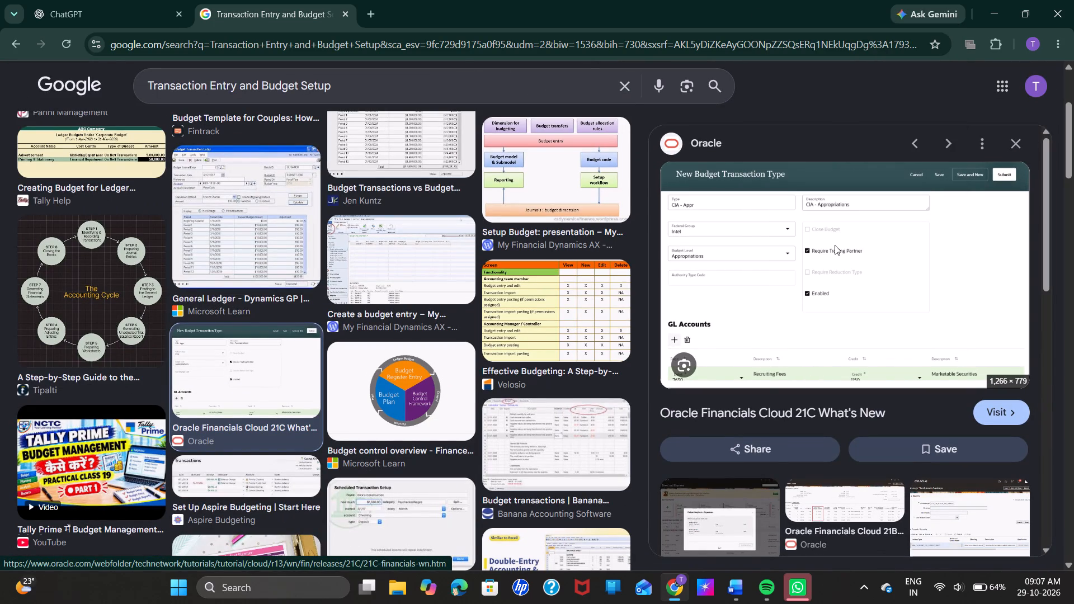
Switch to the Word report and replace the Income Management screenshot above the Fig. 4.2 caption with the copied image.
click(651, 95)
scroll(533, 358, down, 1)
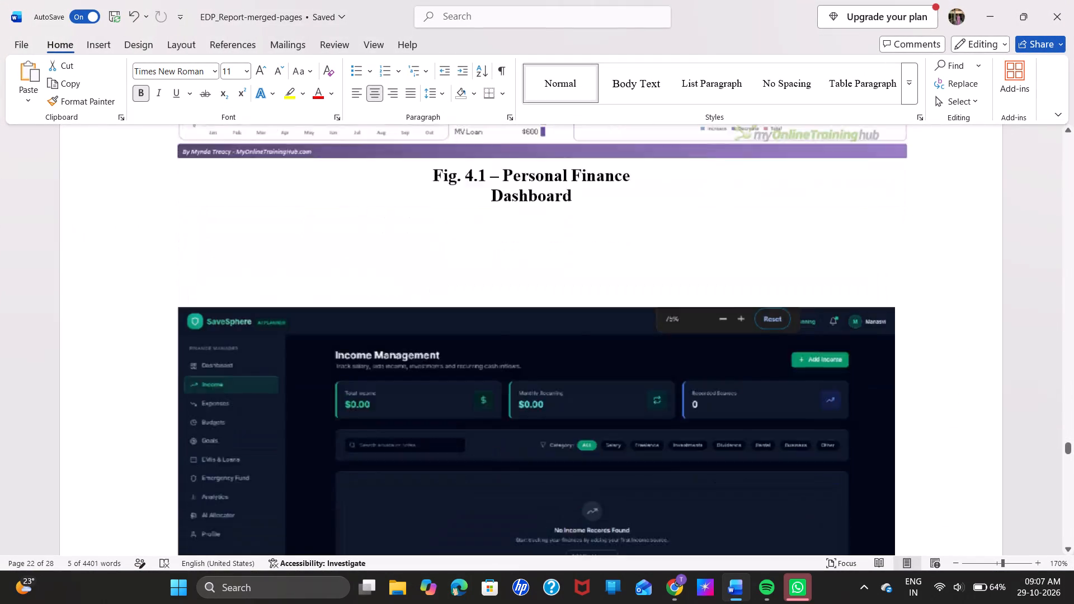
scroll(533, 358, down, 1)
click(541, 337)
key(BackSpace)
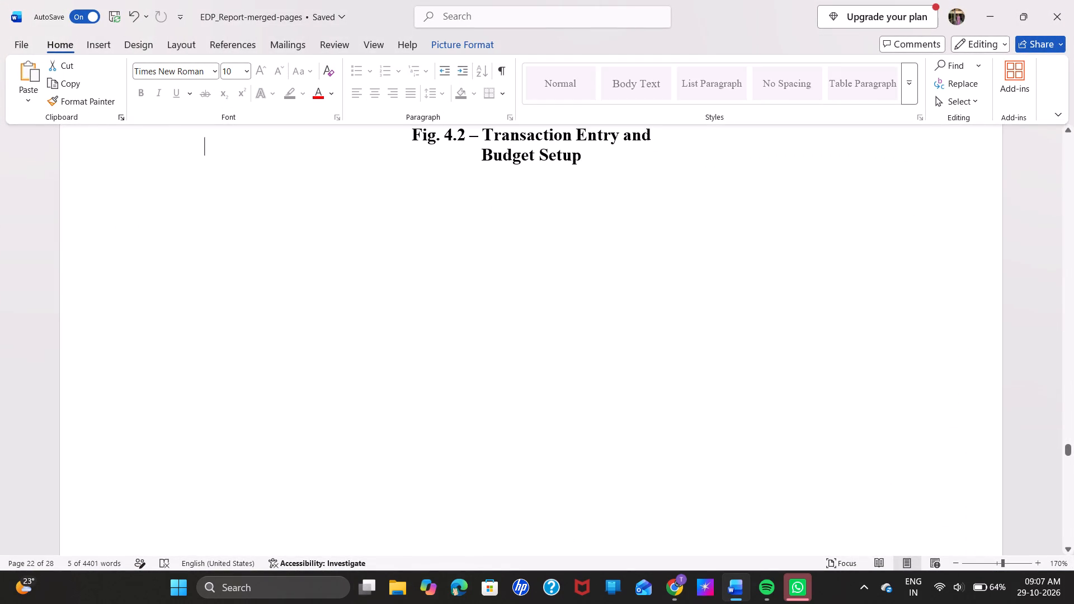
key(ctrl+v)
Check the page layout from the Fig. 4.2 image through the Fig. 4.3 caption and Table 4.1.
scroll(541, 337, up, 1)
scroll(541, 337, down, 1)
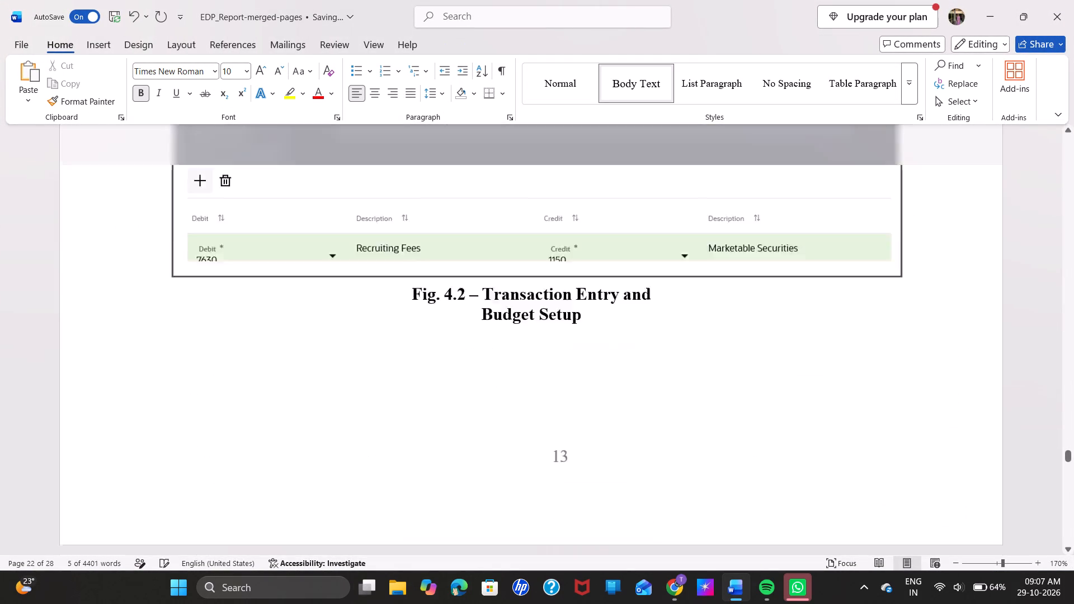
scroll(541, 337, down, 1)
scroll(541, 337, up, 2)
scroll(541, 337, down, 1)
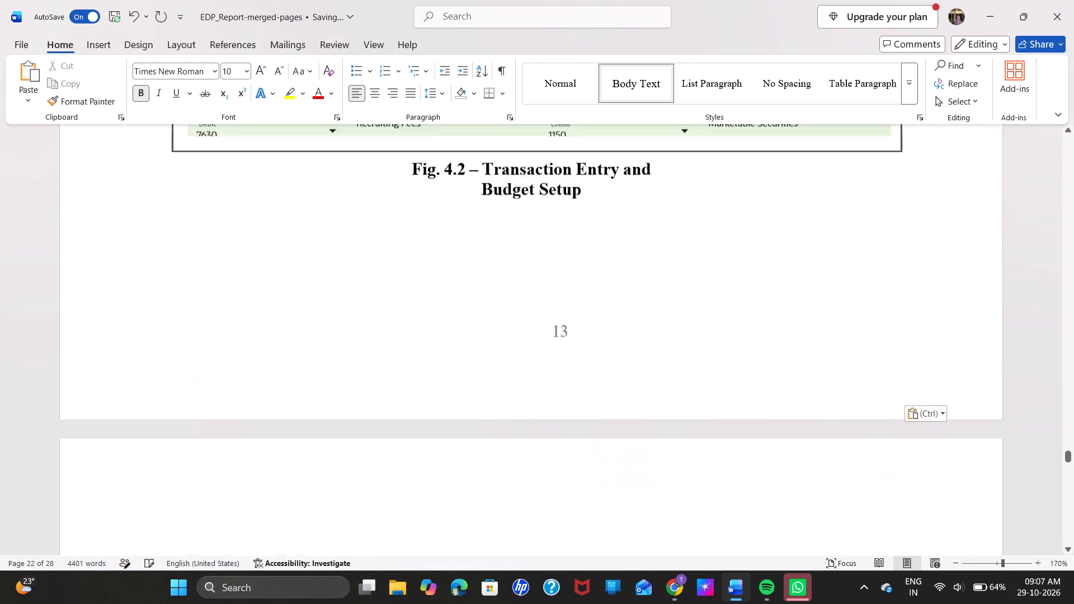
scroll(541, 337, down, 2)
scroll(541, 337, up, 1)
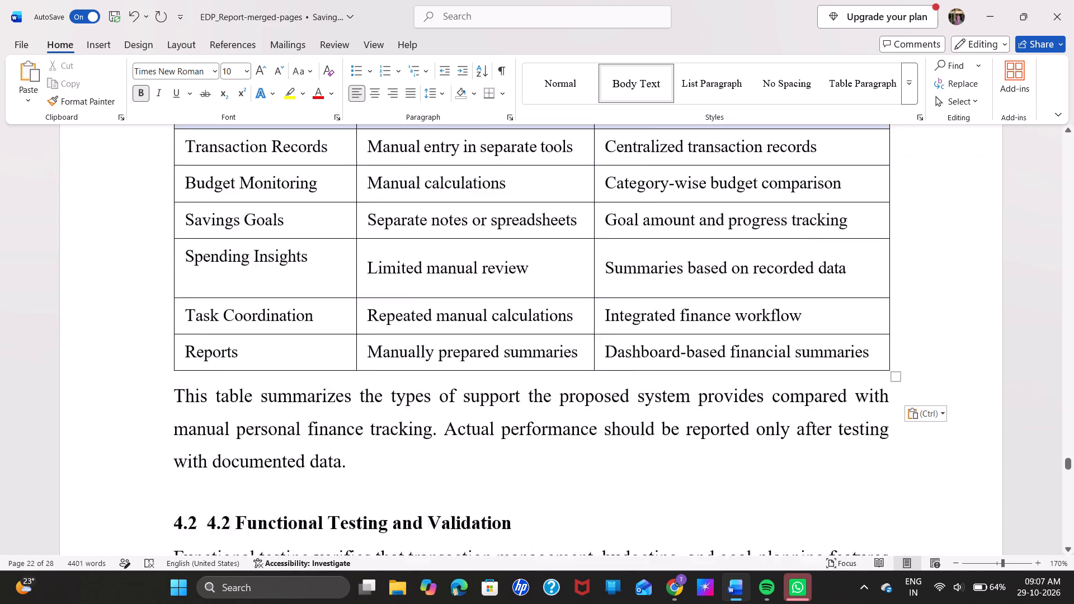
scroll(541, 337, up, 2)
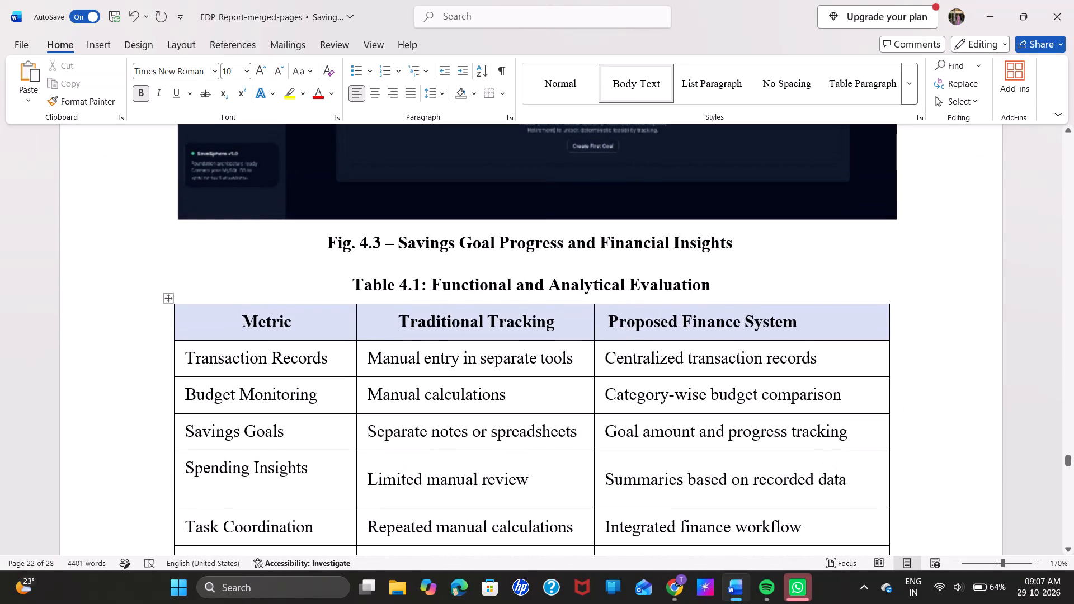
Insert a paragraph break between the Fig. 4.3 caption and the Table 4.1 title.
click(757, 242)
key(Return)
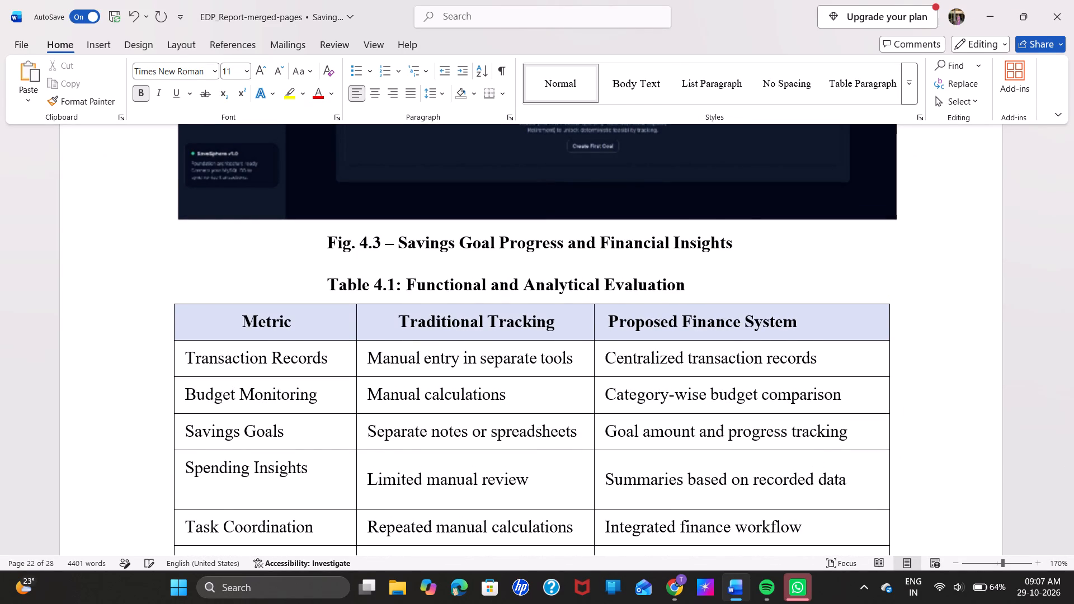
Copy Savings Goal Progress and Financial Insights from the Fig. 4.3 caption and search Google Images for it in Chrome.
scroll(757, 242, down, 1)
scroll(757, 242, up, 3)
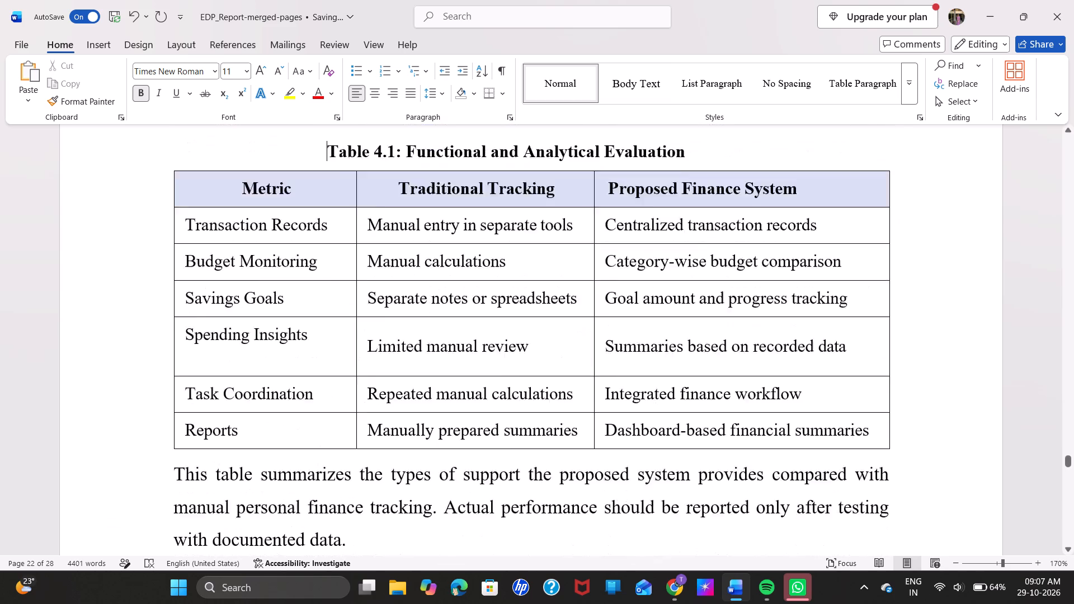
scroll(757, 242, up, 1)
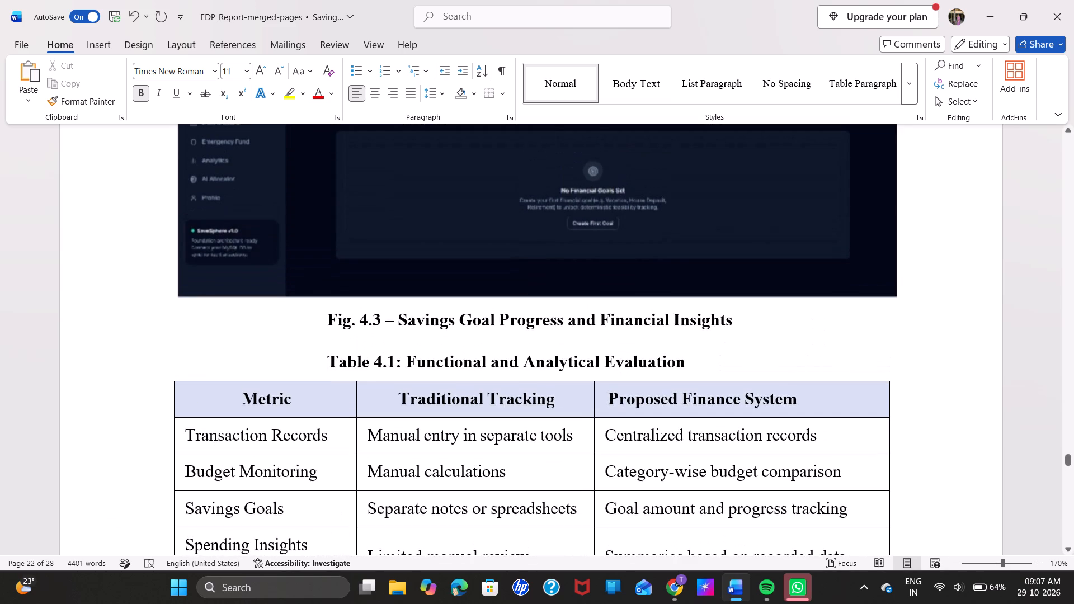
scroll(613, 257, up, 4)
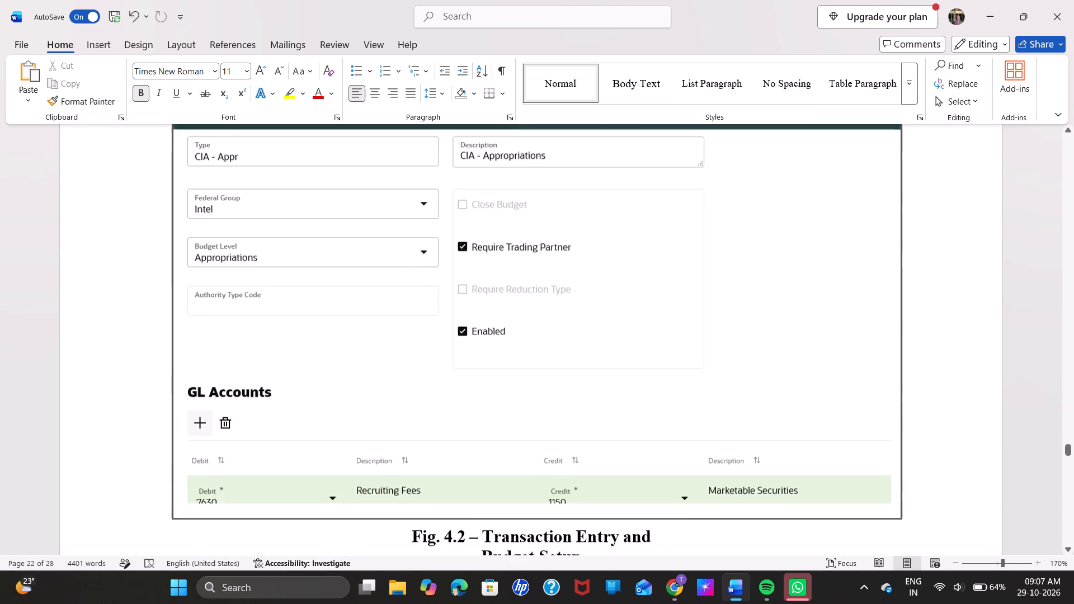
scroll(613, 257, down, 2)
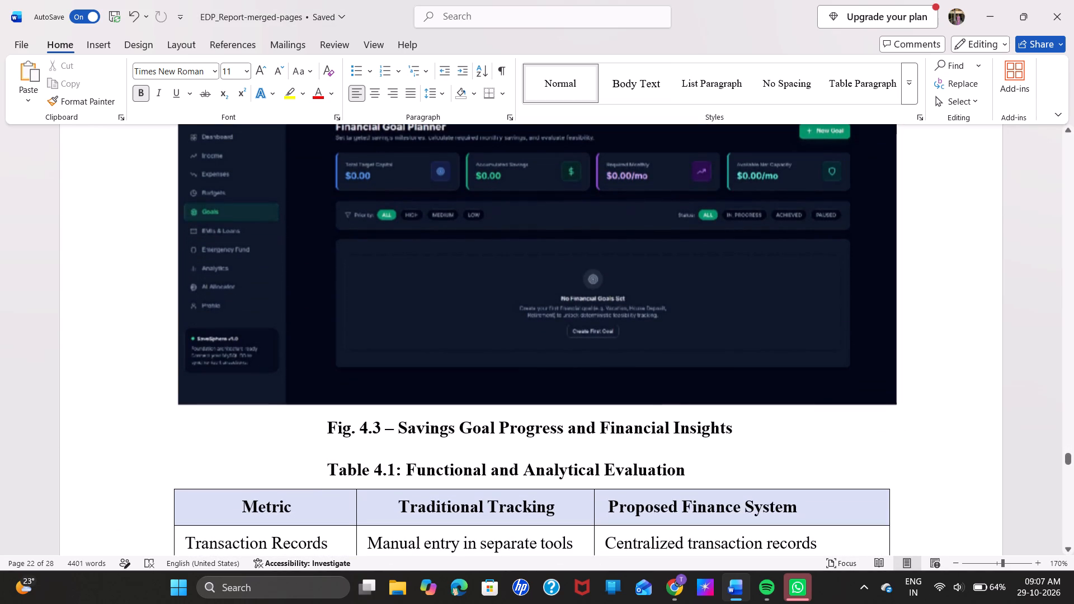
drag(397, 430, 730, 430)
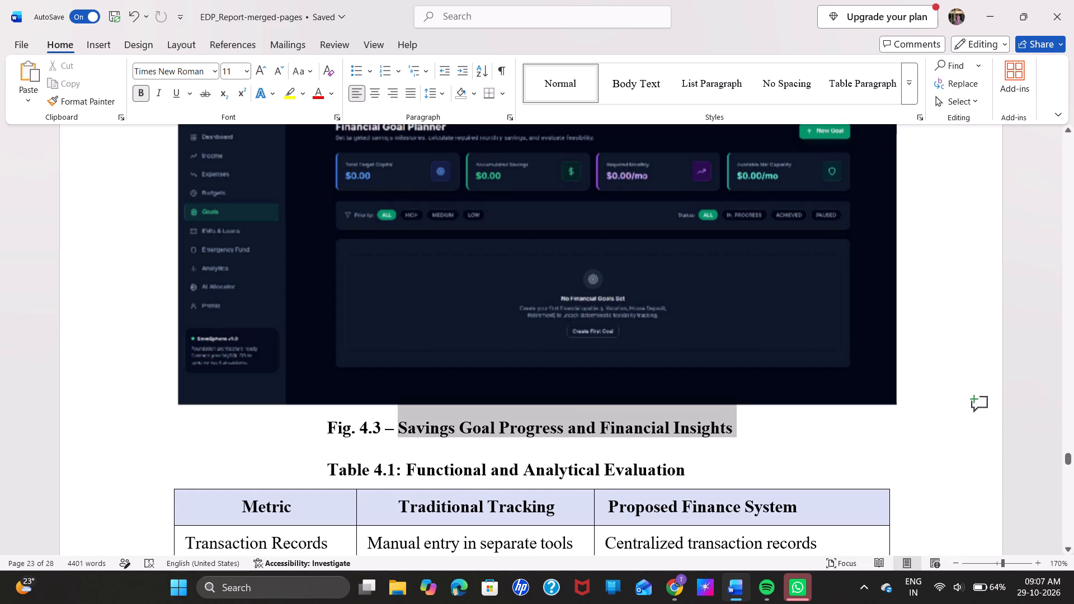
drag(730, 430, 757, 430)
ctrl+click(757, 430)
key(ctrl+c)
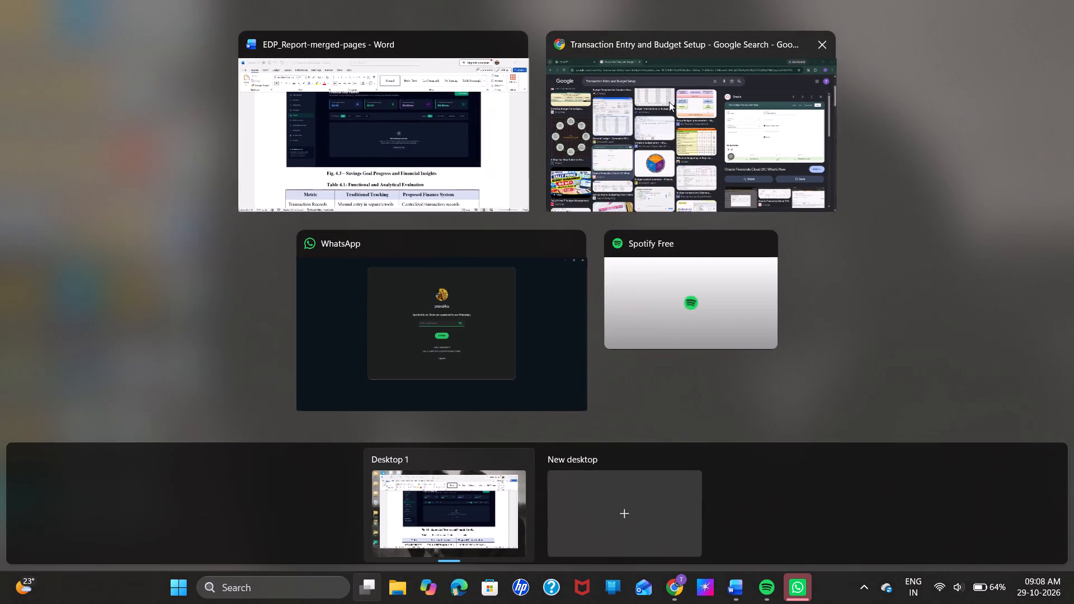
click(675, 101)
drag(397, 88, 0, 87)
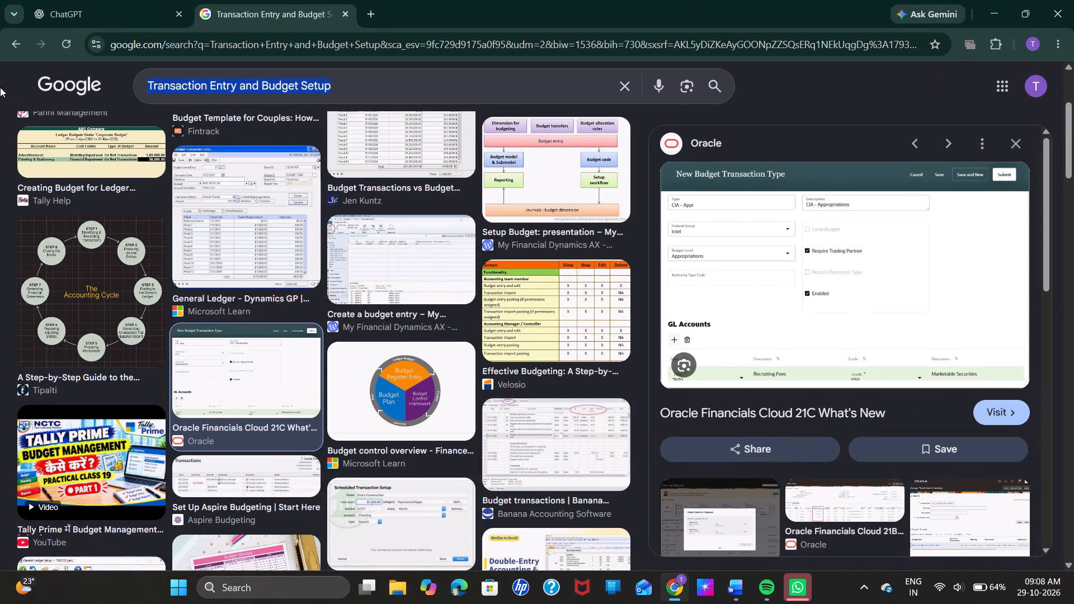
key(BackSpace)
key(ctrl+v)
key(Return)
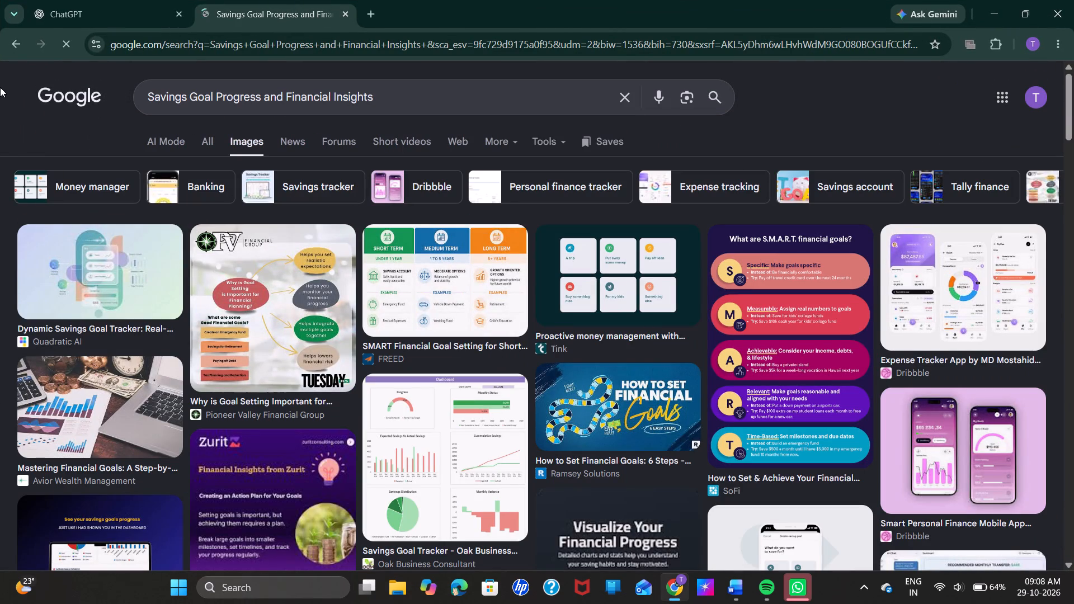
Browse the savings results from the Oak Business Consultant tracker and copy SlideTeam's Dashboard Presenting Financial Snapshot with Monthly Savings image.
scroll(398, 296, down, 1)
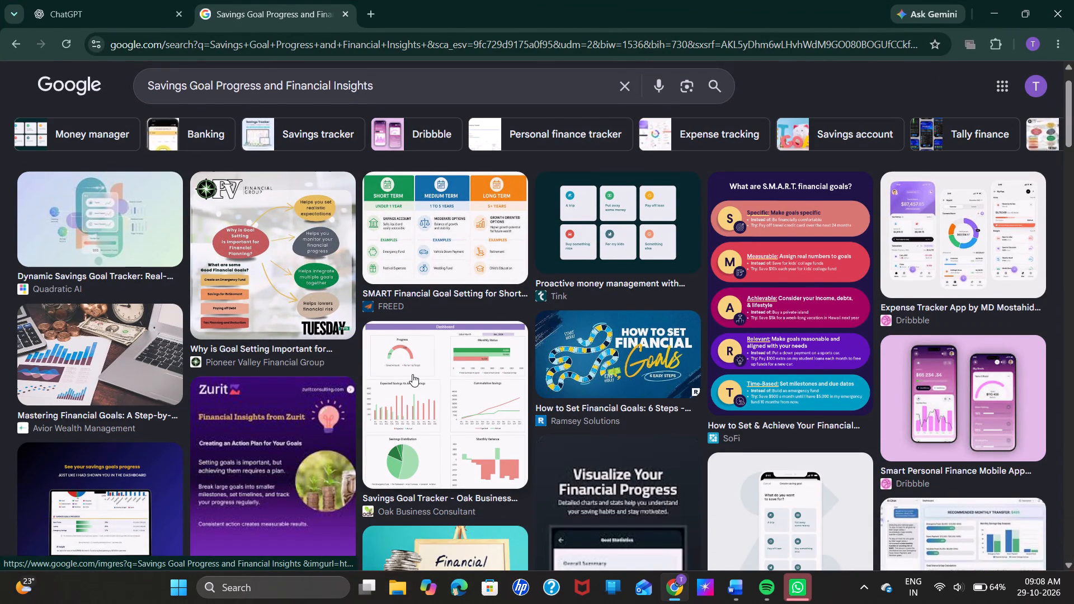
scroll(412, 374, down, 1)
click(437, 332)
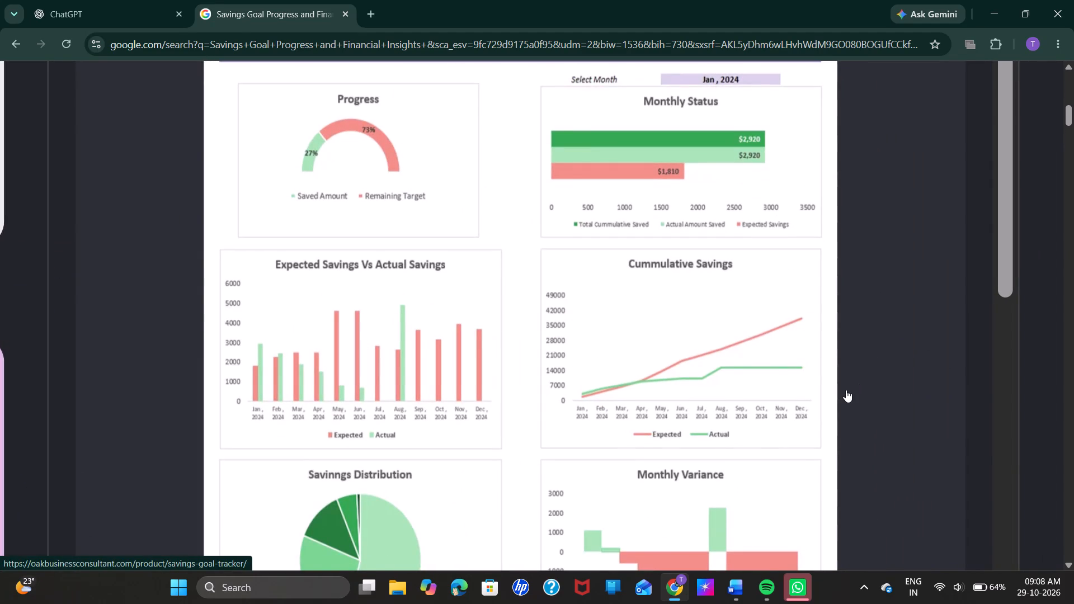
scroll(820, 347, down, 1)
click(739, 384)
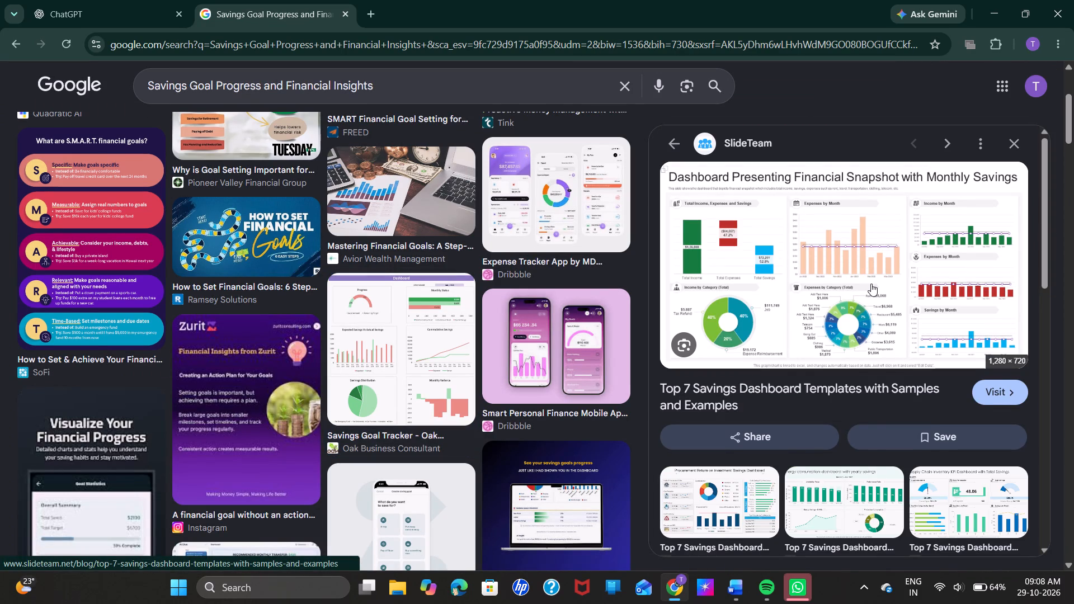
right_click(871, 284)
click(720, 478)
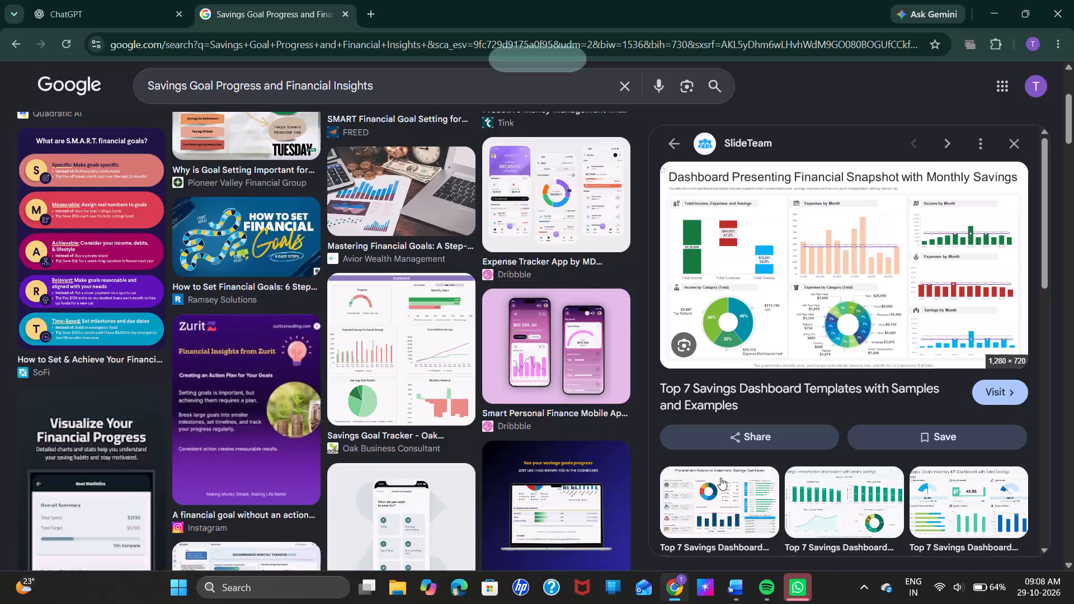
Switch to the Word report and replace the Financial Goal Planner screenshot for Fig. 4.3 with the copied image.
click(654, 172)
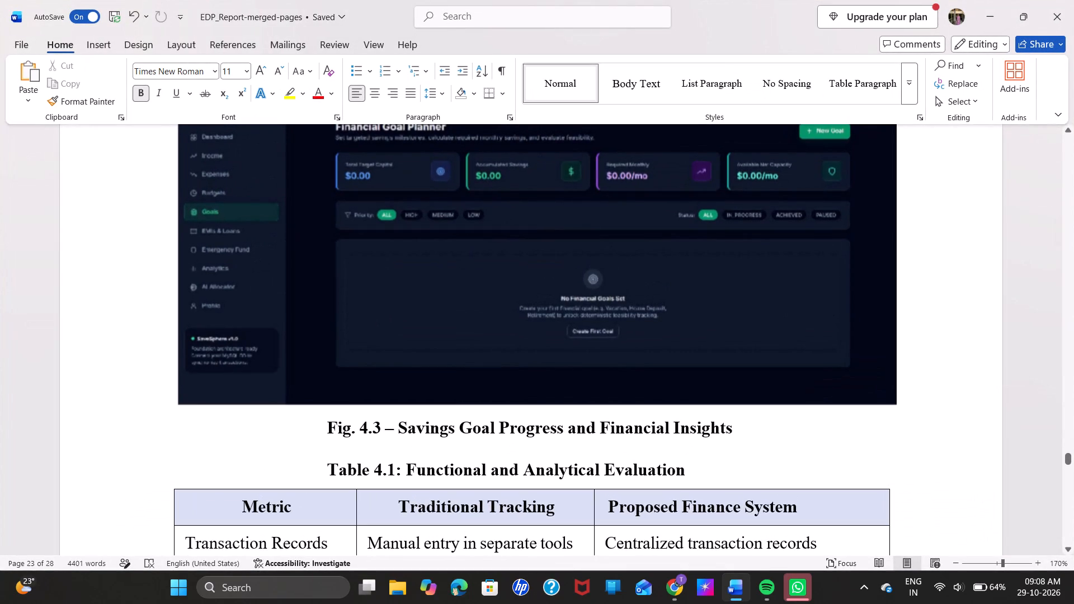
click(460, 260)
key(BackSpace)
key(ctrl+v)
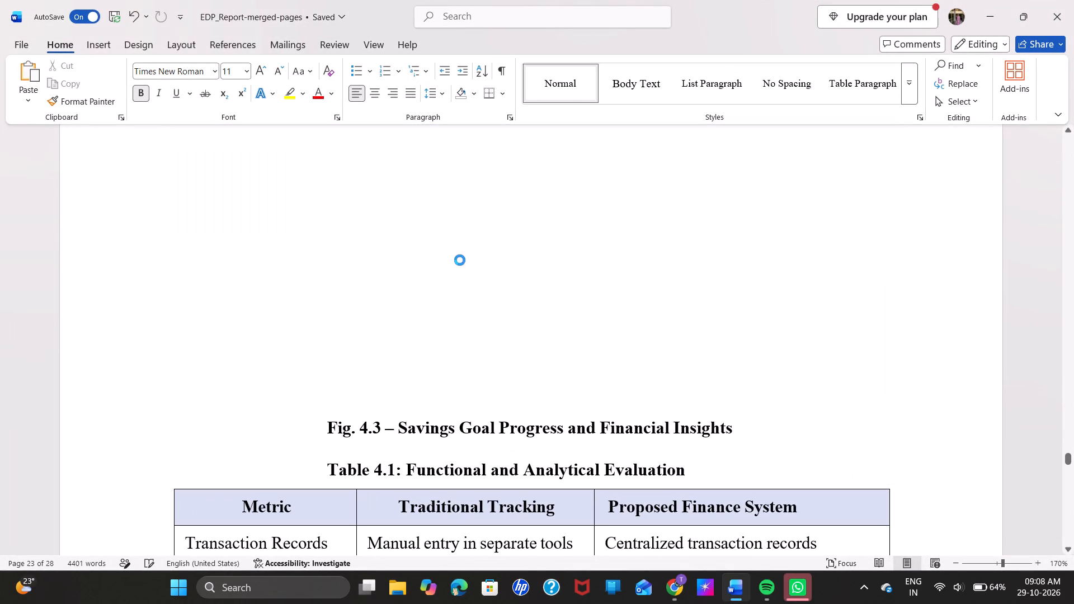
scroll(460, 260, up, 1)
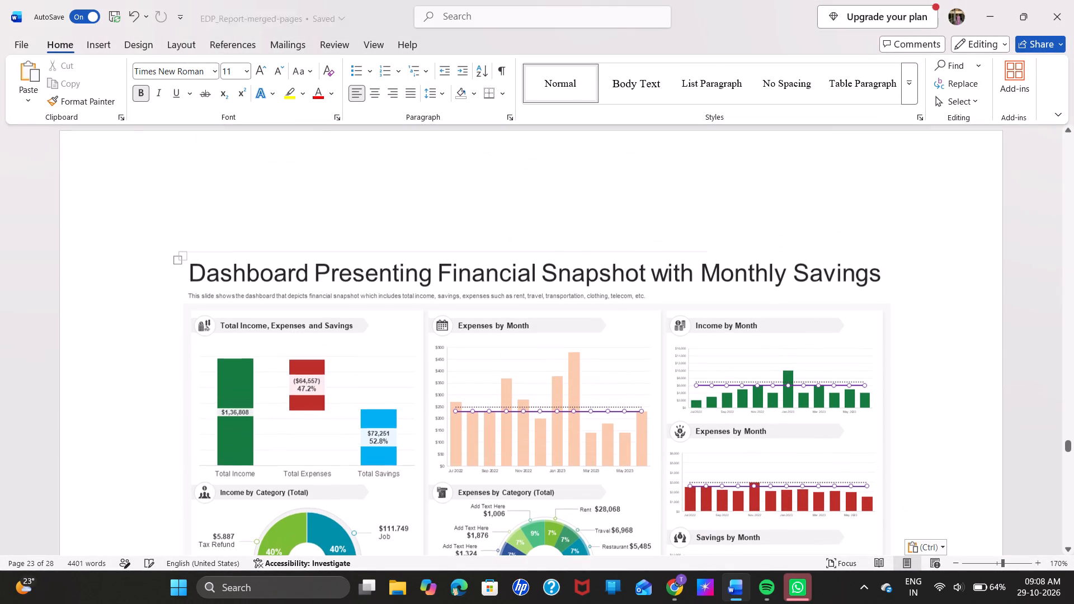
scroll(460, 260, down, 2)
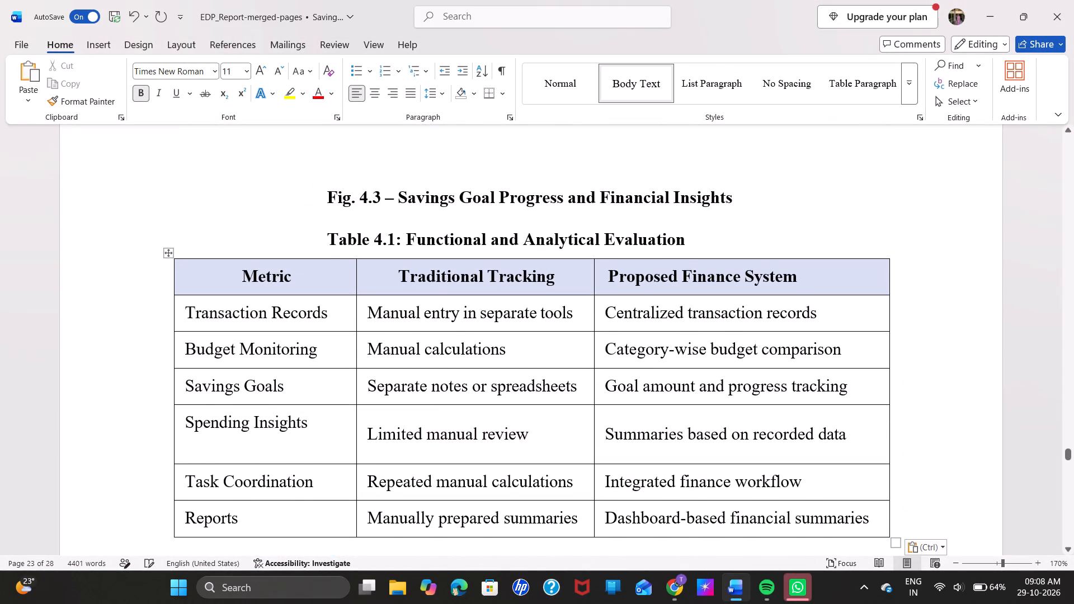
Remove the leading indent and excess blank lines above the Fig. 4.3 caption, moving it closer to the savings dashboard image.
scroll(434, 207, up, 1)
click(336, 360)
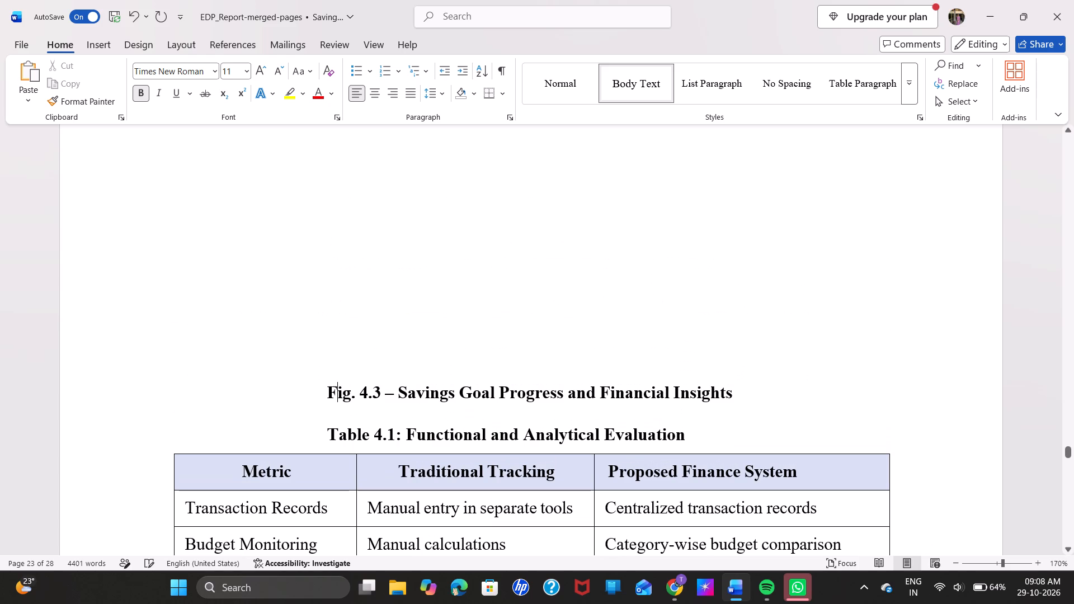
key(Left)
key(BackSpace)
key(BackSpace)
key(BackSpace)
key(BackSpace)
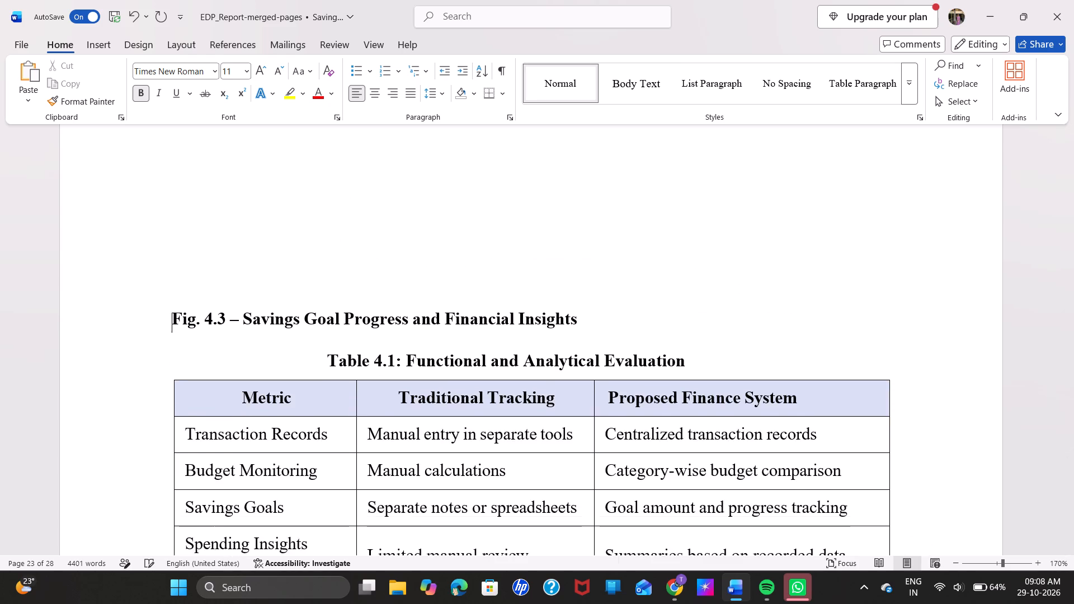
key(BackSpace)
key(BackSpace)
key(BackSpace)
key(BackSpace)
key(BackSpace)
key(BackSpace)
key(BackSpace)
key(BackSpace)
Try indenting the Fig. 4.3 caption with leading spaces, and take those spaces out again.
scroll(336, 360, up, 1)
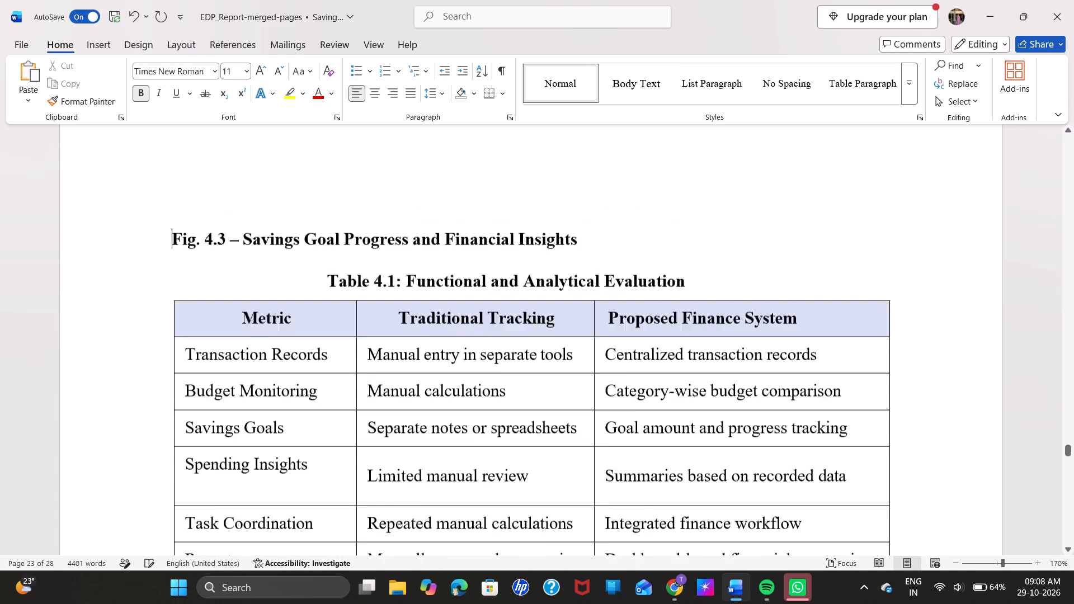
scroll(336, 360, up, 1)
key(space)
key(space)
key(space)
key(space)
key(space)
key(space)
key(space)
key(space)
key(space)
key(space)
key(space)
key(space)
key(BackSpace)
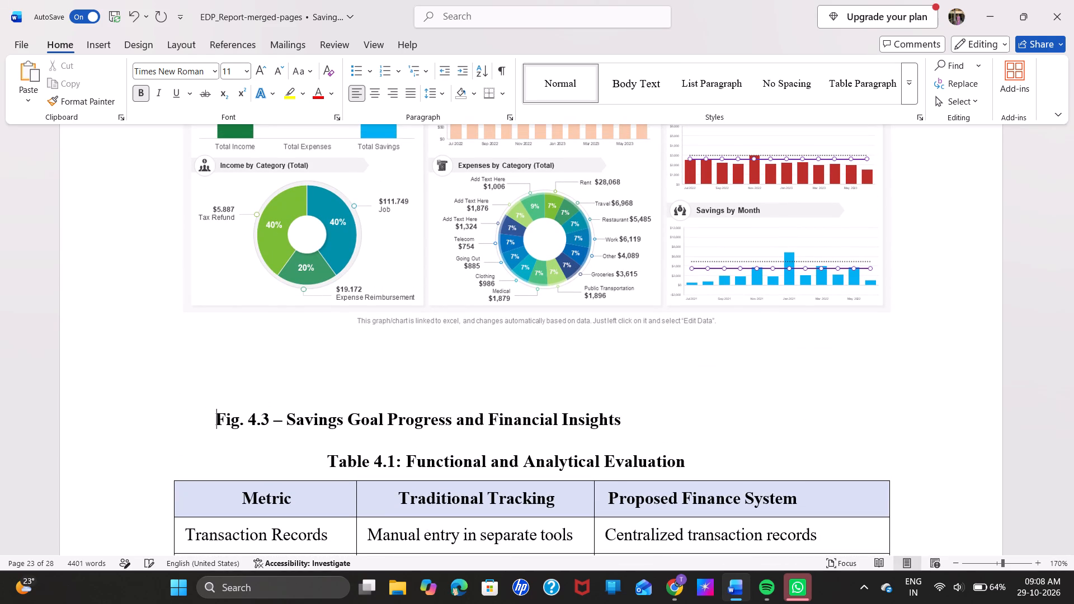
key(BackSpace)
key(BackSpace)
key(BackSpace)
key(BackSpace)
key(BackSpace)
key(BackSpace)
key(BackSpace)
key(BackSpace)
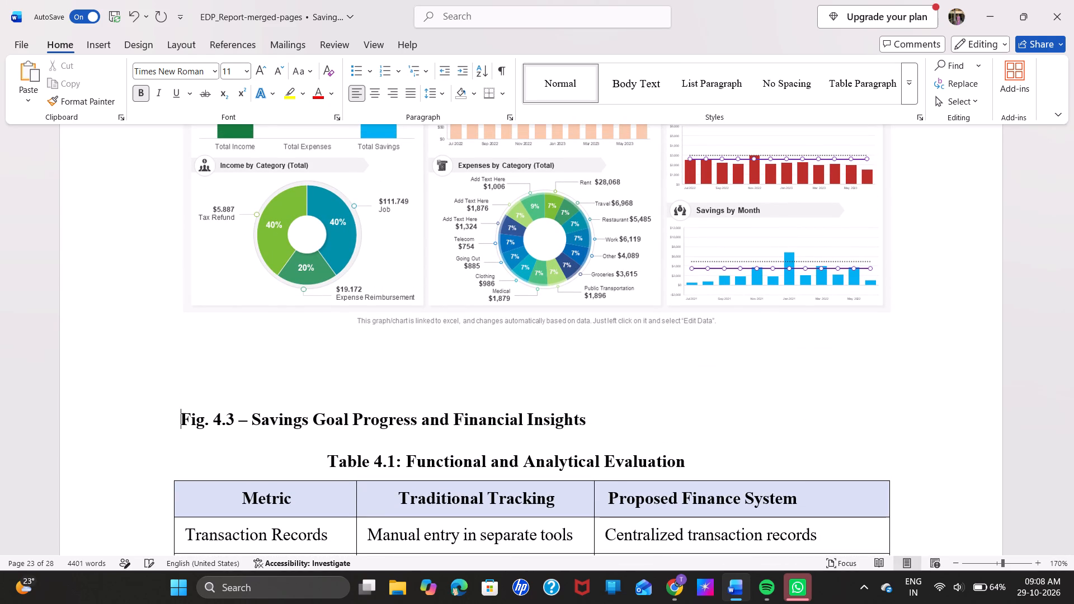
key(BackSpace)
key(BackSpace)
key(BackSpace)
Remove one more blank line above the Fig. 4.3 caption and indent it with spaces to sit roughly centred under the image.
key(BackSpace)
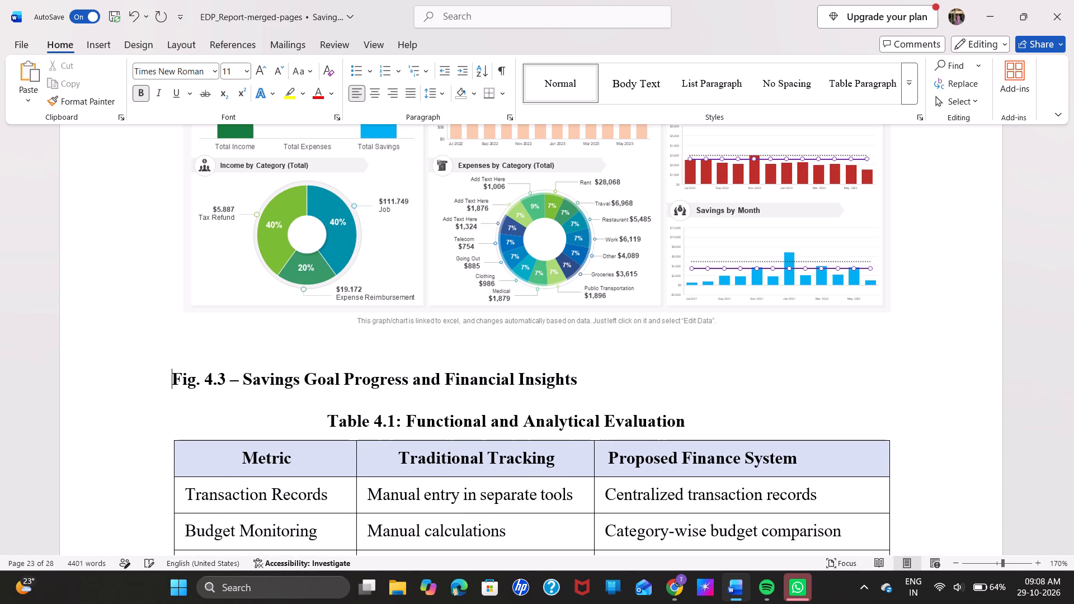
key(space)
key(space)
key(space)
key(space)
key(space)
key(space)
key(space)
key(space)
key(space)
key(space)
key(space)
key(space)
key(space)
key(space)
key(space)
key(space)
key(space)
key(space)
key(space)
key(space)
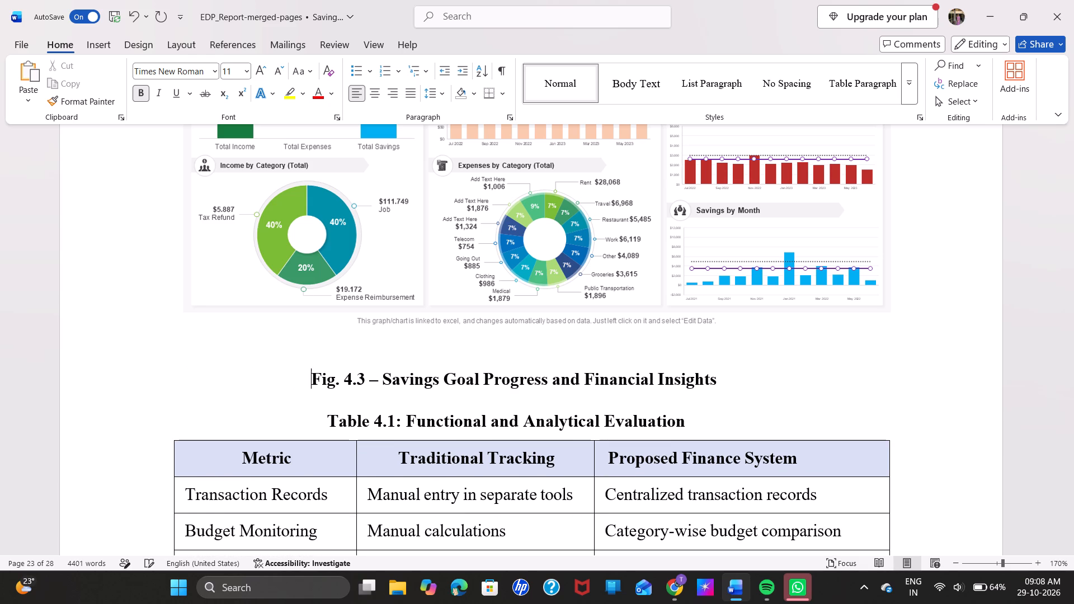
key(space)
Review the page layout from the Fig. 4.3 caption through Table 4.2, with the view zoomed out to 110%.
scroll(336, 360, down, 4)
scroll(336, 360, up, 2)
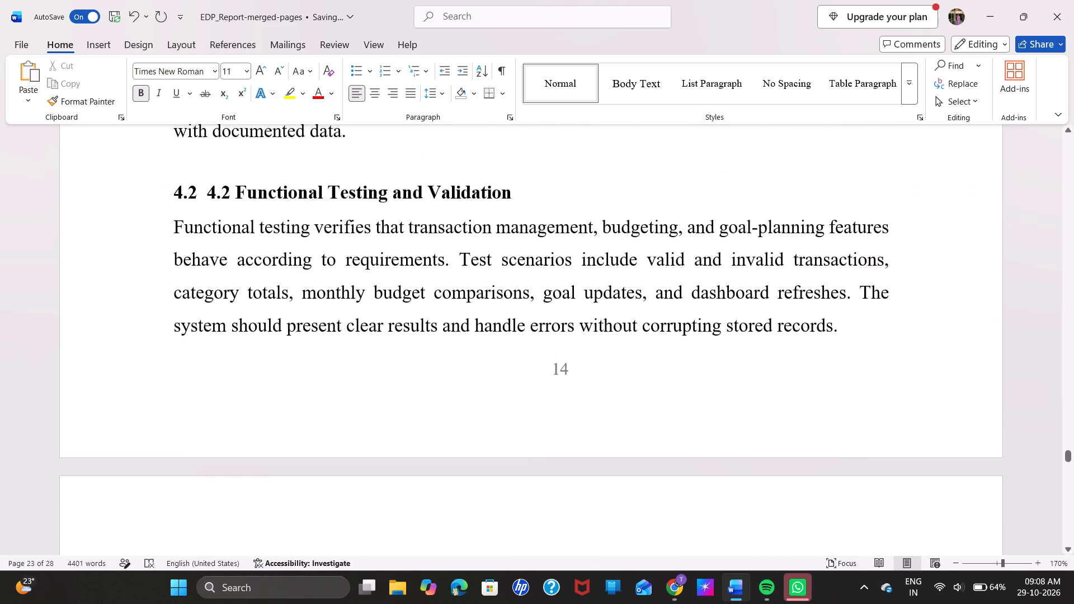
scroll(336, 360, up, 1)
scroll(336, 360, down, 6)
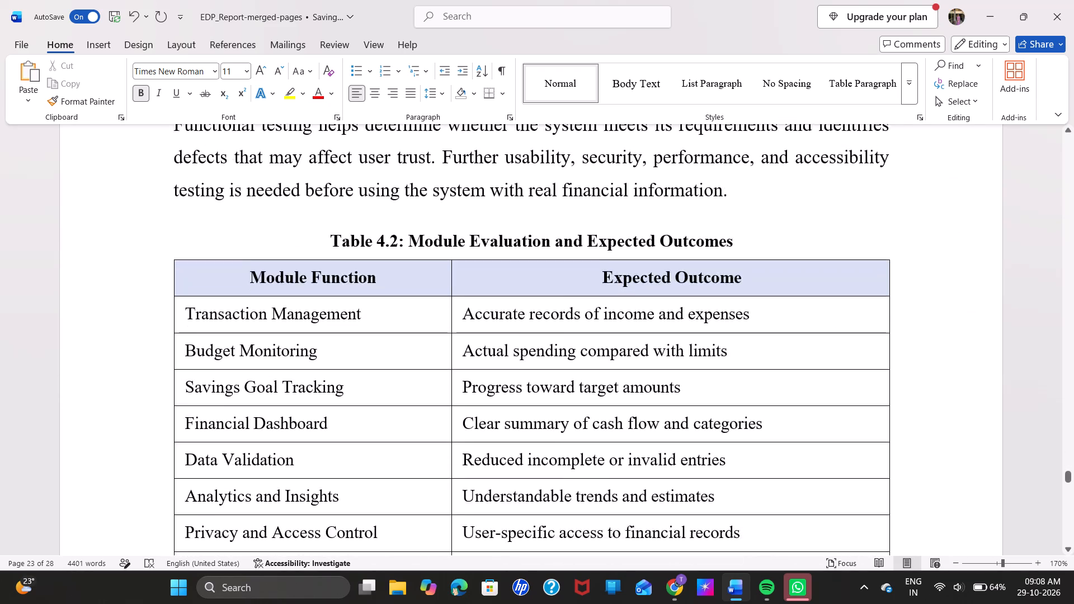
scroll(336, 360, up, 1)
ctrl+scroll(336, 360, down, 6)
scroll(336, 360, up, 2)
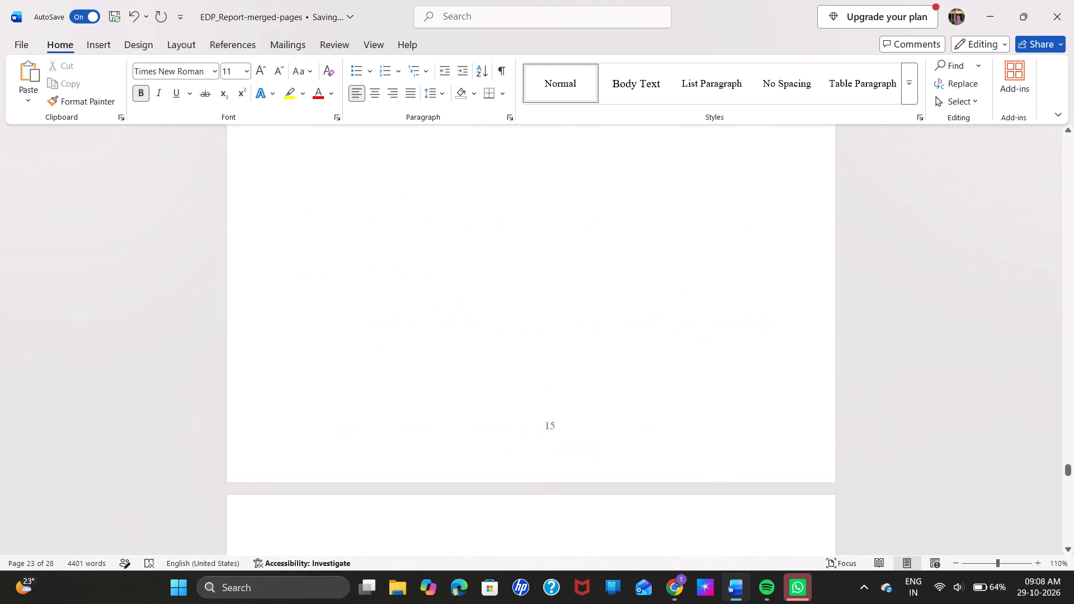
scroll(336, 360, up, 3)
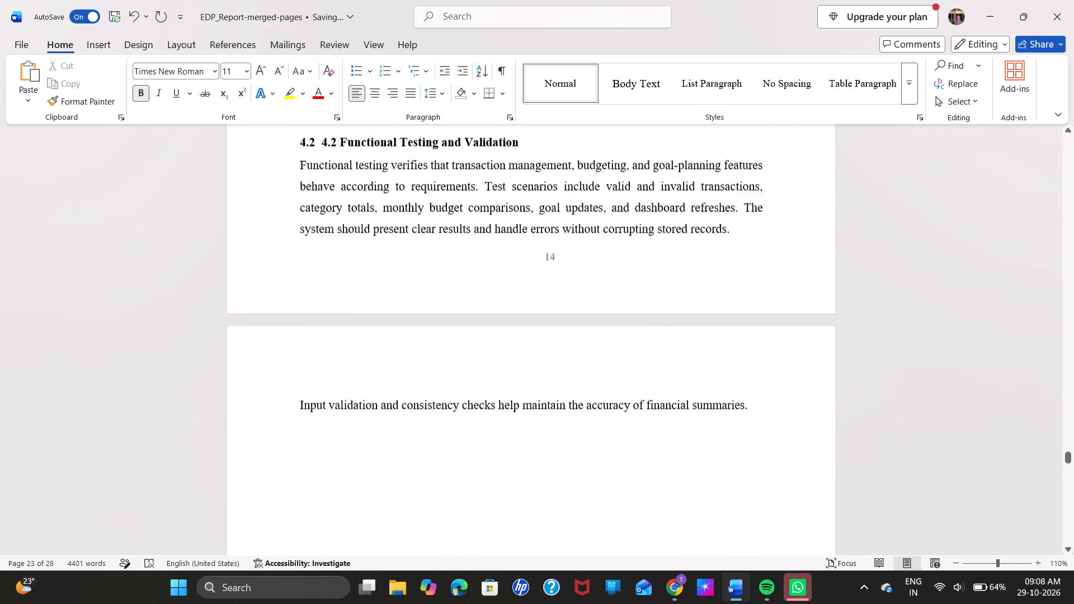
scroll(336, 360, up, 4)
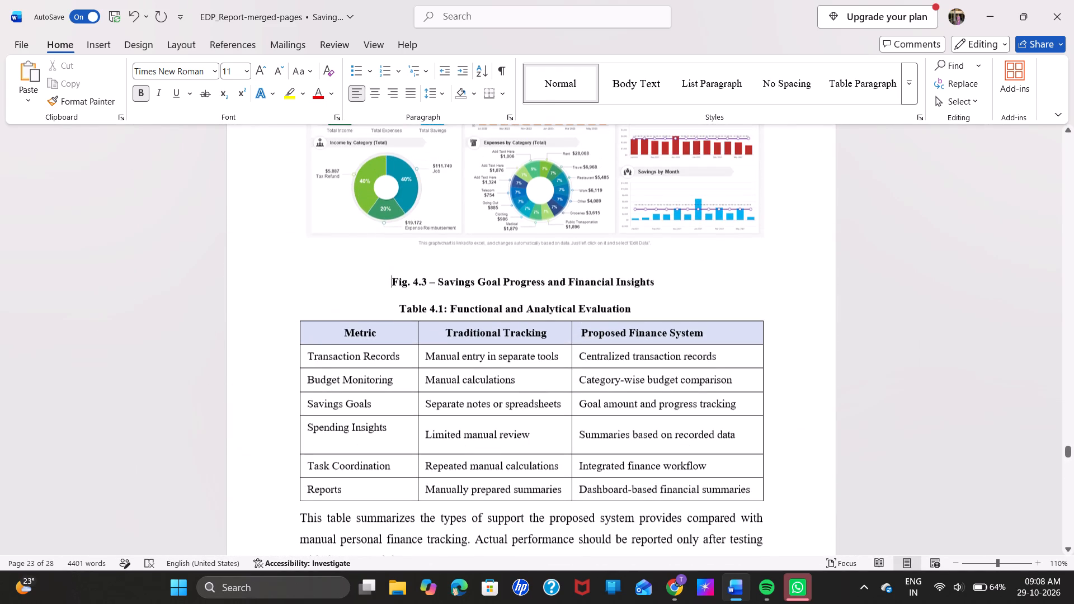
Insert four paragraph breaks between the Fig. 4.3 caption and the Table 4.1 title so heading 4.2 moves to the next page.
click(689, 293)
key(Return)
key(Return)
key(Return)
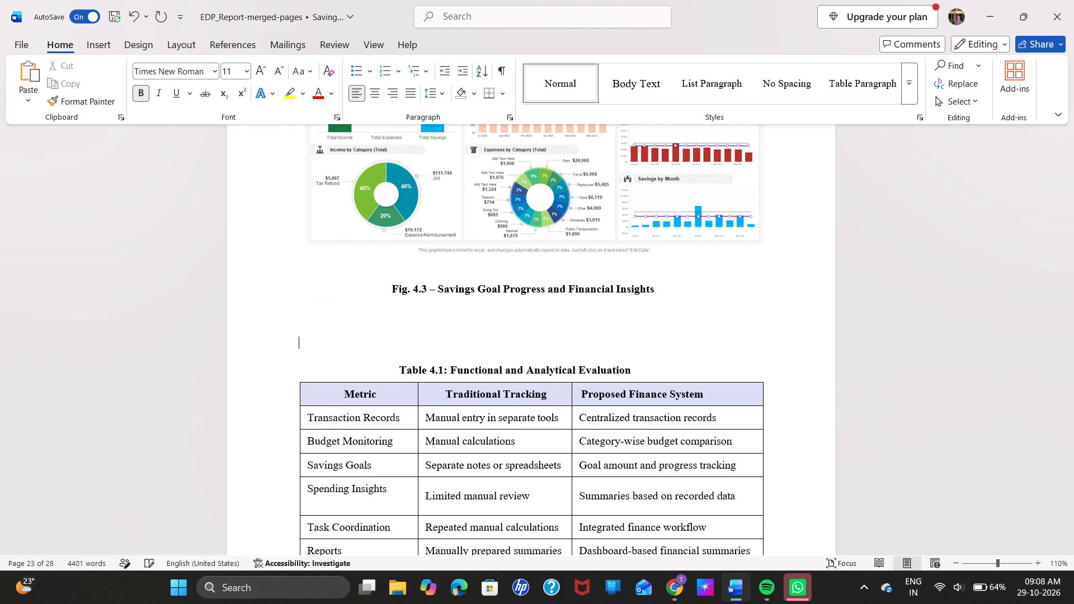
scroll(689, 293, down, 1)
scroll(689, 293, up, 1)
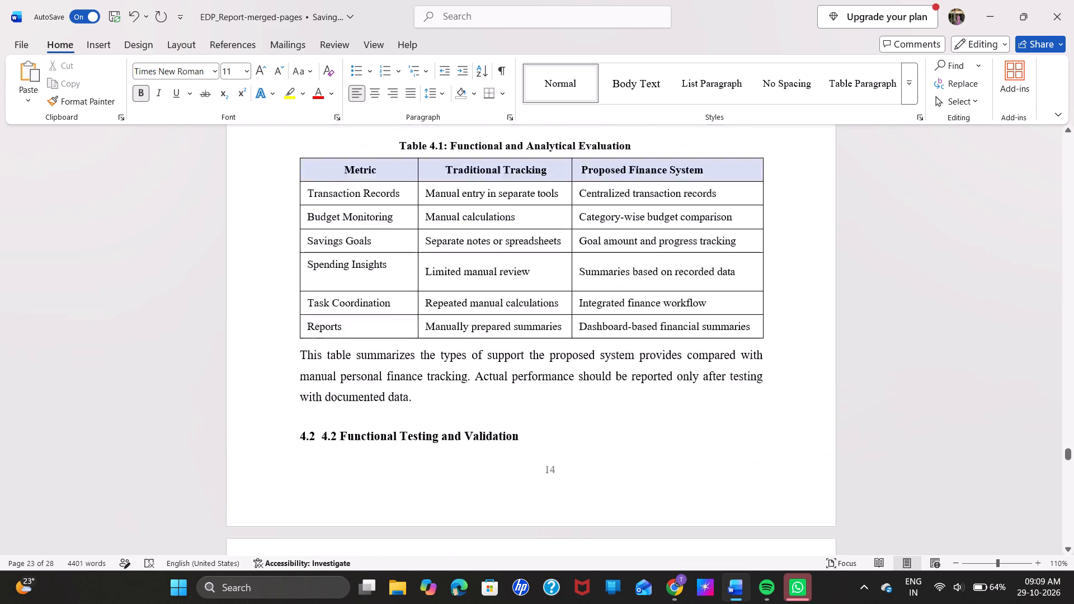
scroll(689, 293, up, 1)
key(Return)
In section 4.2, join the sentence starting "Input validation and consistency checks" onto the end of the preceding paragraph.
scroll(703, 215, down, 1)
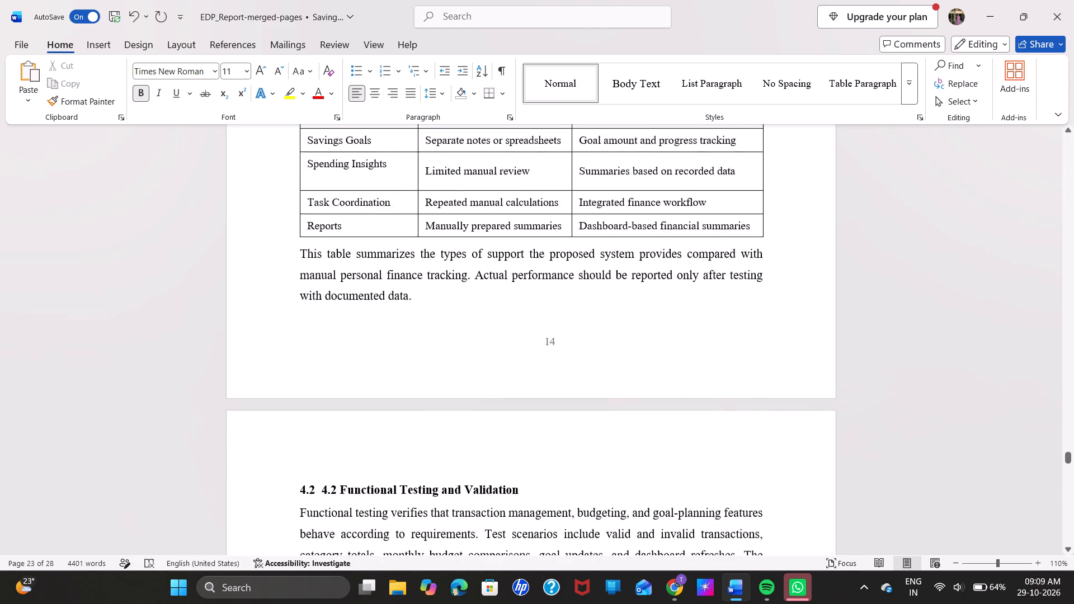
scroll(703, 215, down, 2)
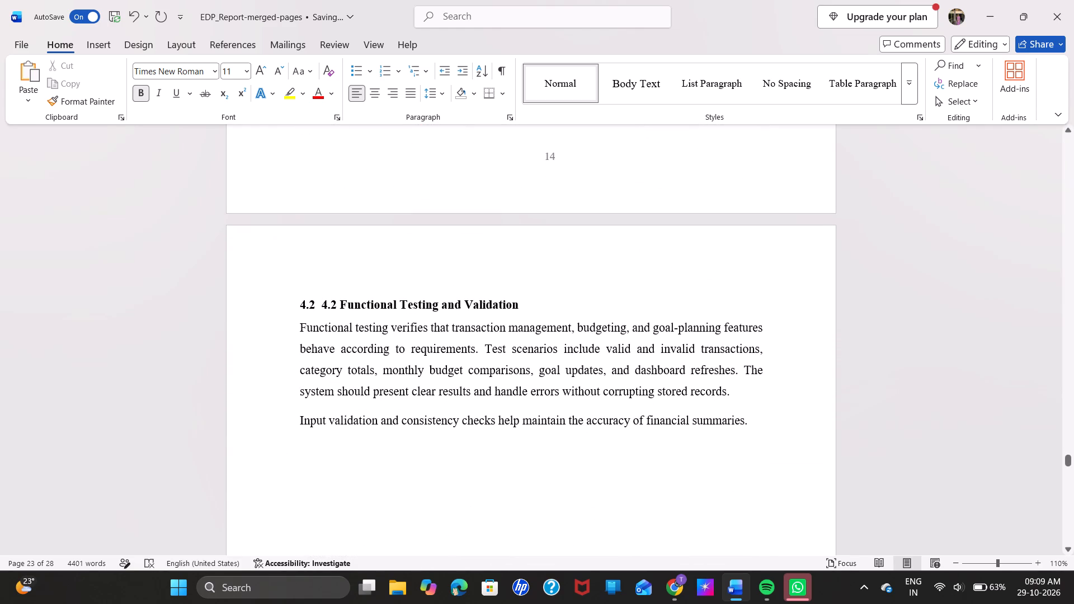
click(299, 423)
key(BackSpace)
key(BackSpace)
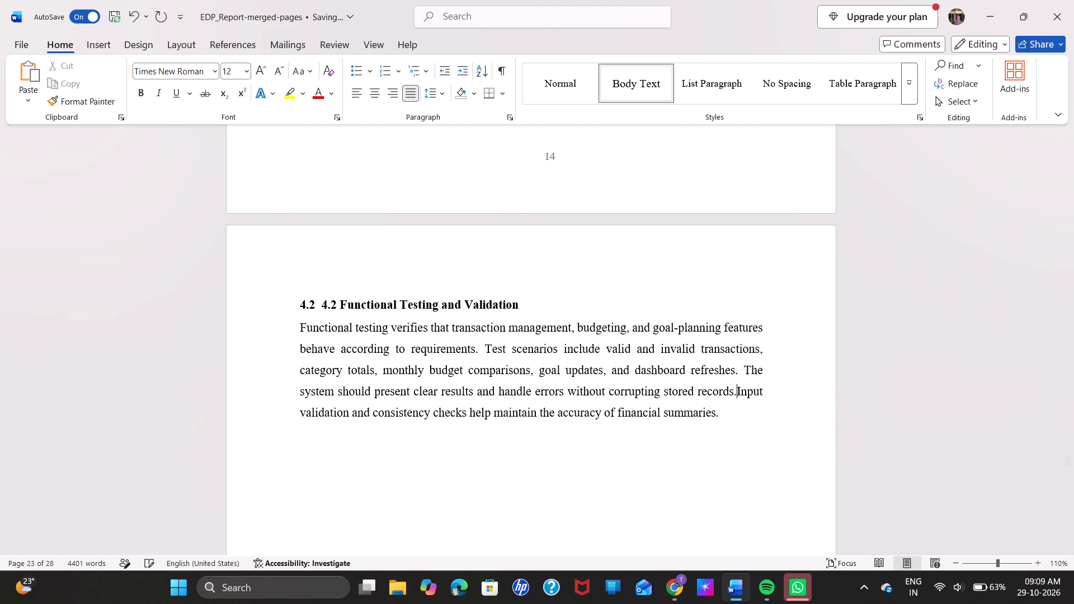
Delete the break after "accuracy of financial summaries." so the following section 4.2 text continues on the same page.
click(728, 412)
key(Delete)
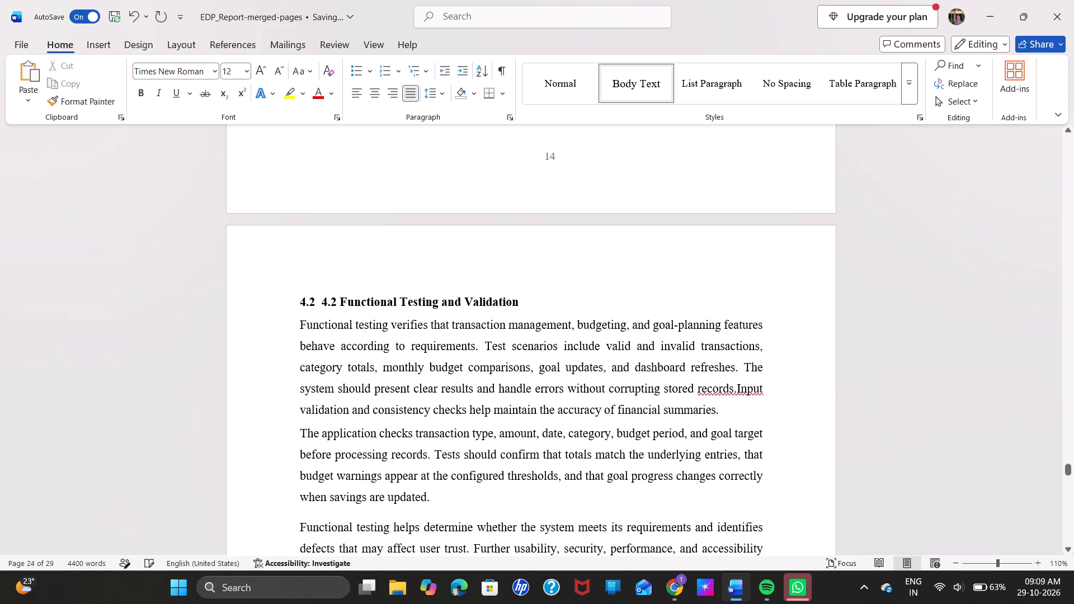
Delete the break after the last 5.1 Conclusions paragraph so that 5.2 Future Scope of Study follows directly on the same page.
scroll(615, 490, down, 2)
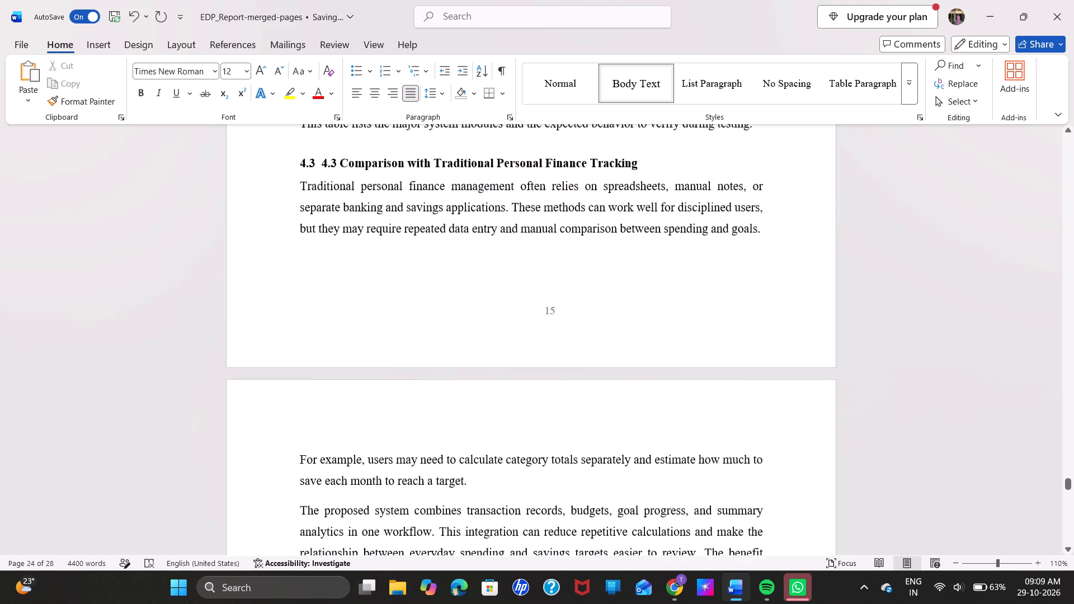
scroll(615, 490, down, 2)
scroll(615, 490, up, 1)
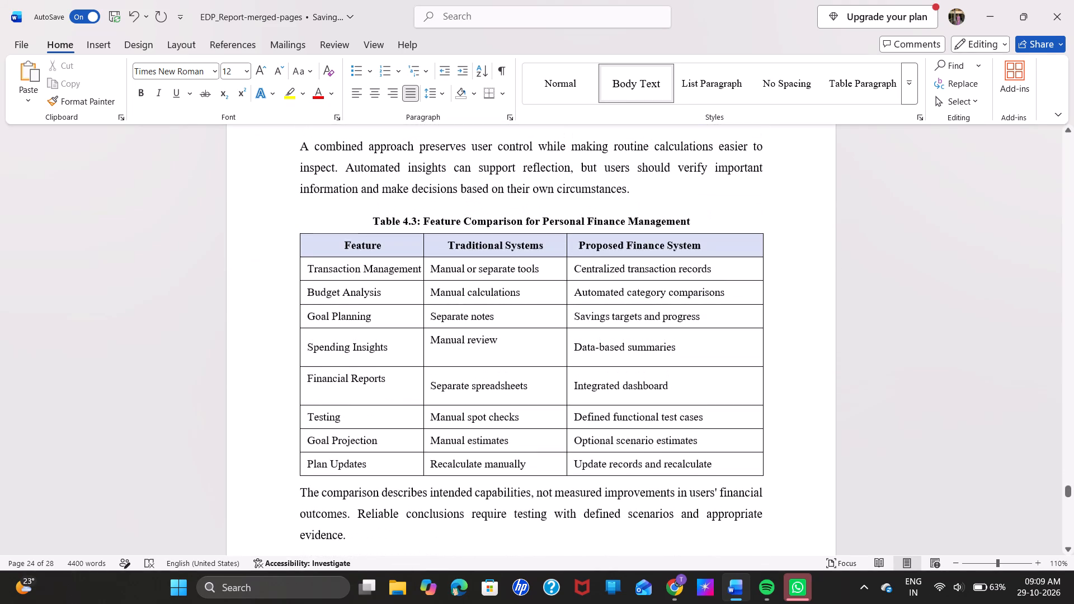
scroll(615, 490, down, 3)
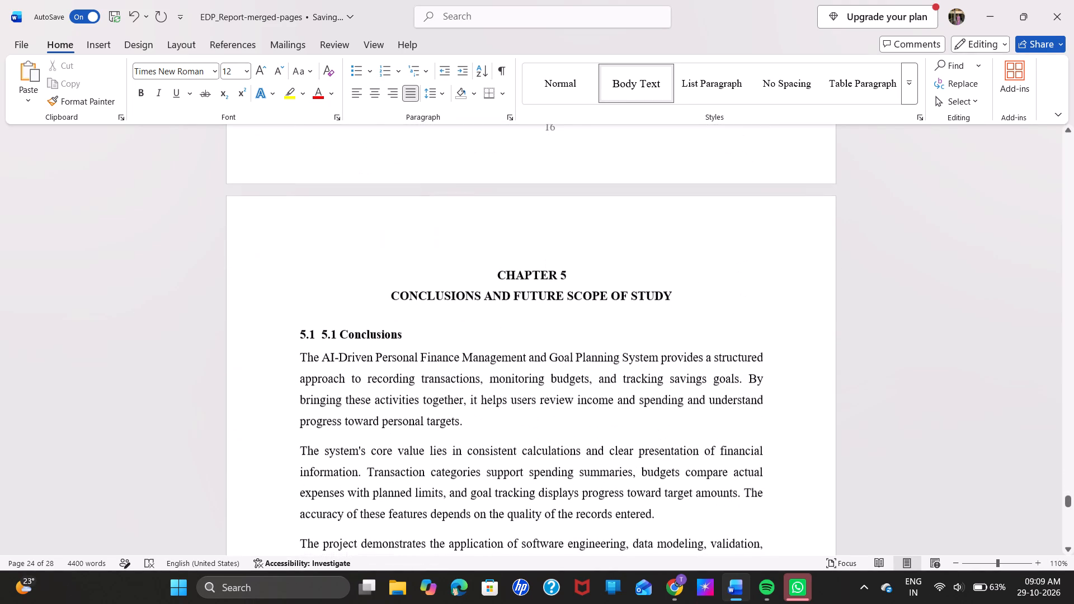
scroll(615, 490, down, 4)
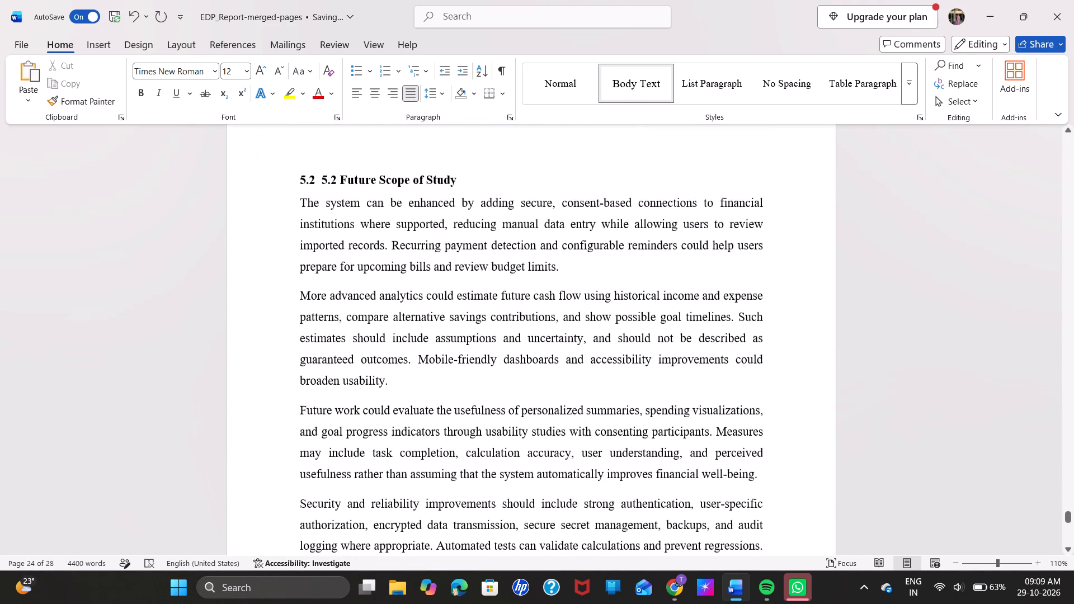
scroll(615, 490, up, 2)
scroll(615, 490, down, 5)
scroll(615, 490, up, 6)
scroll(615, 490, down, 1)
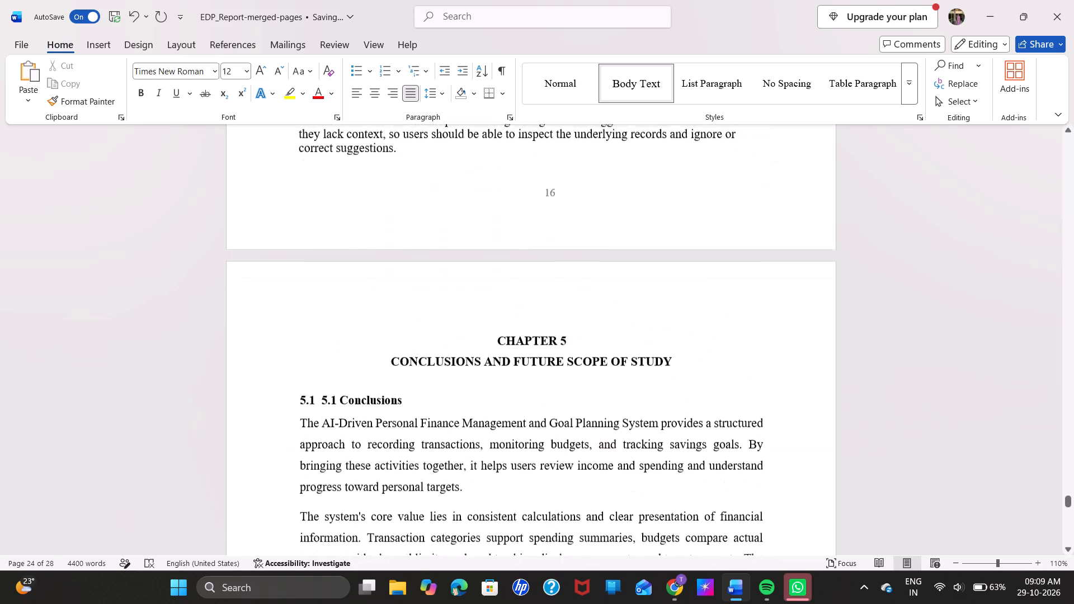
scroll(615, 490, down, 2)
scroll(615, 490, up, 2)
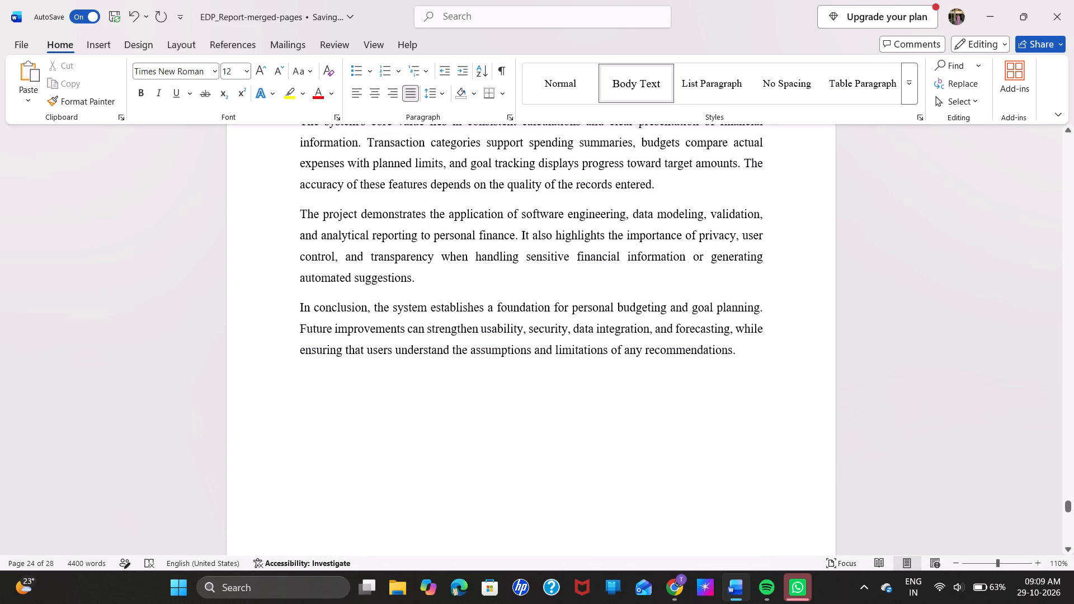
click(755, 355)
key(Delete)
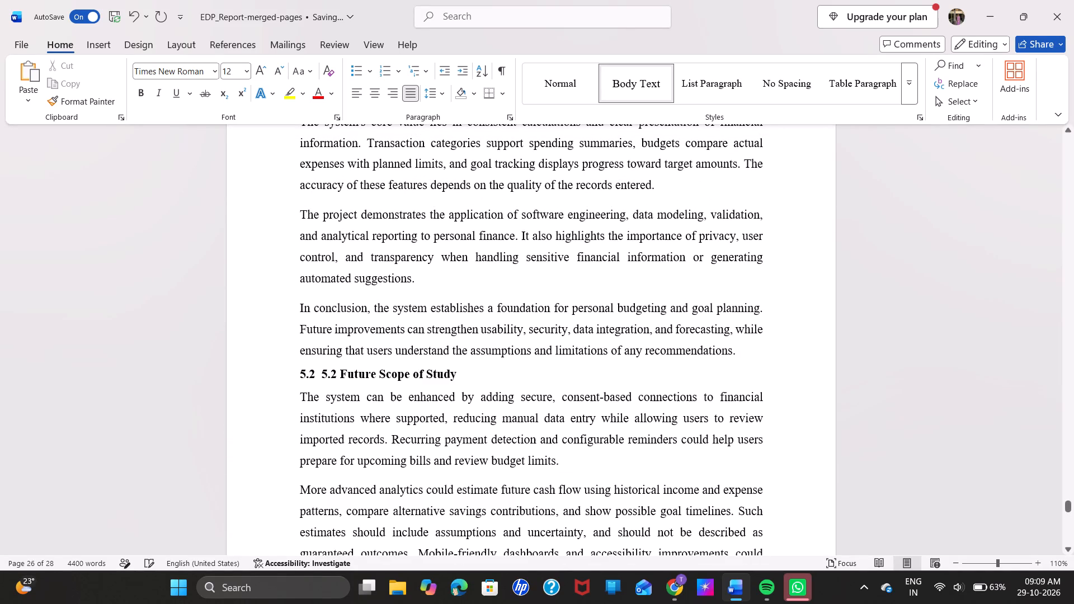
Delete the break after the final 5.2 paragraph, ending "personal finance planning tool.", so the REFERENCES heading follows directly.
scroll(755, 355, down, 5)
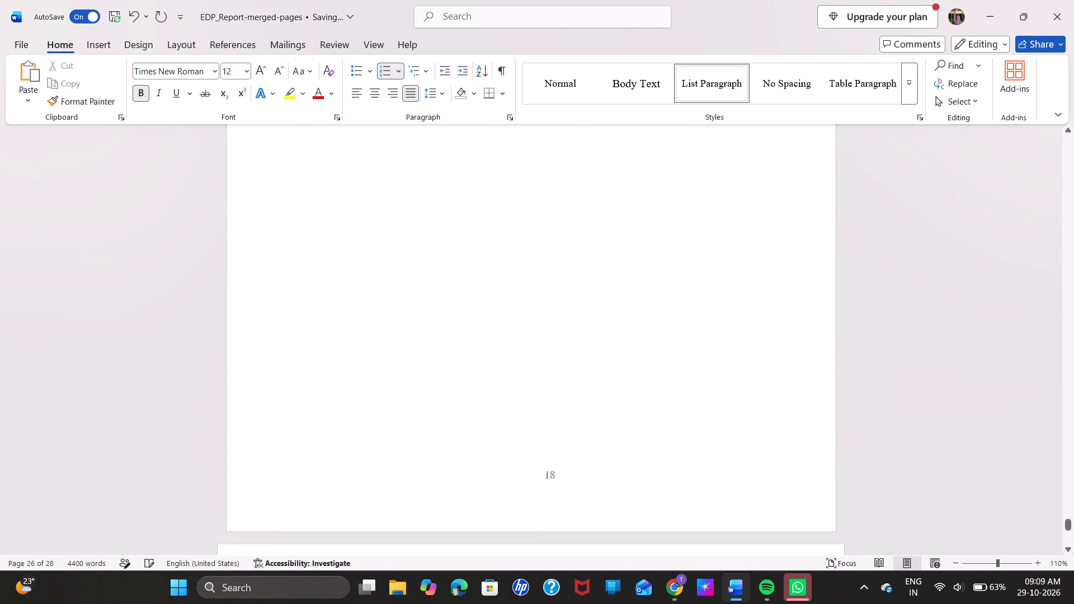
scroll(755, 355, down, 2)
scroll(755, 355, up, 7)
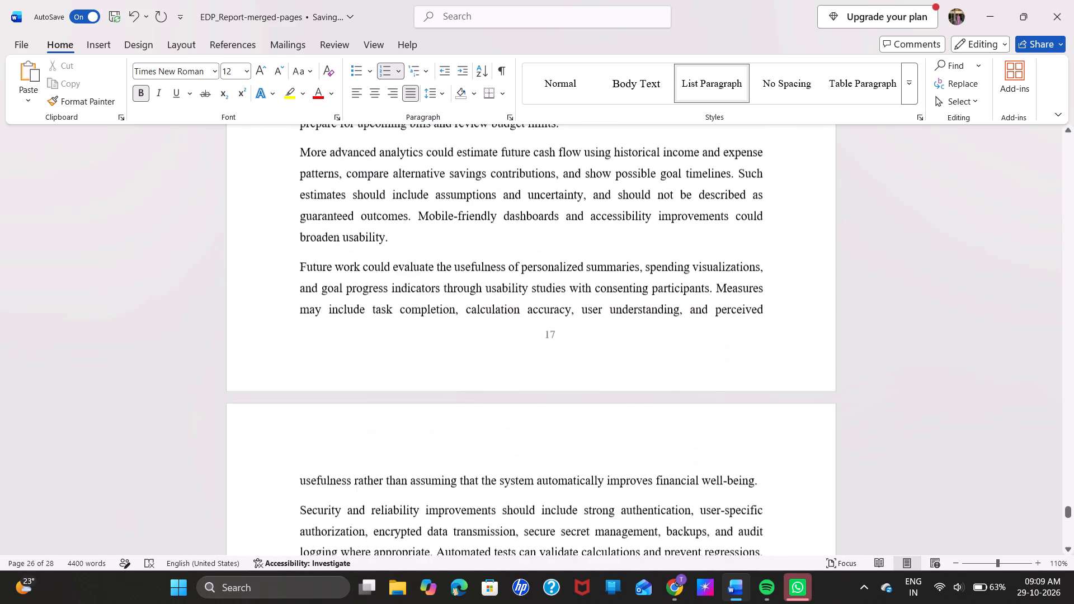
scroll(755, 355, down, 5)
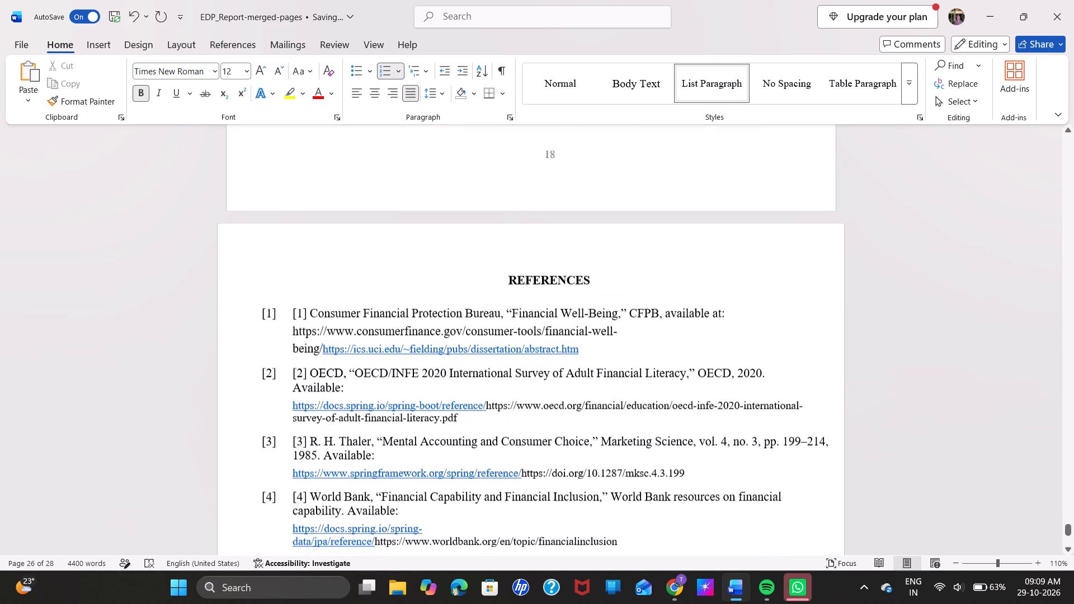
scroll(511, 246, up, 5)
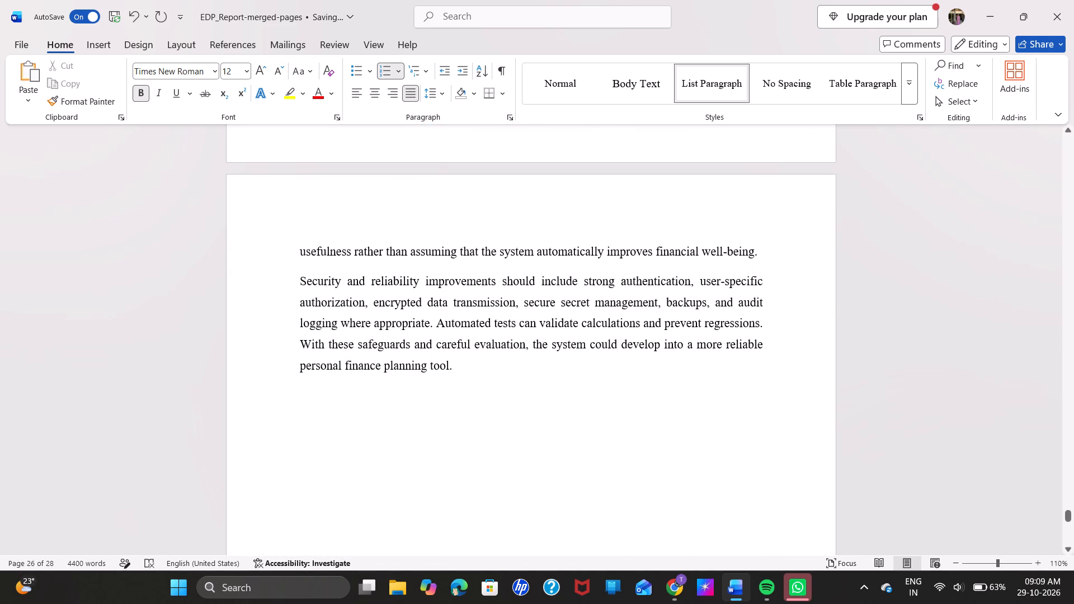
click(463, 362)
key(Delete)
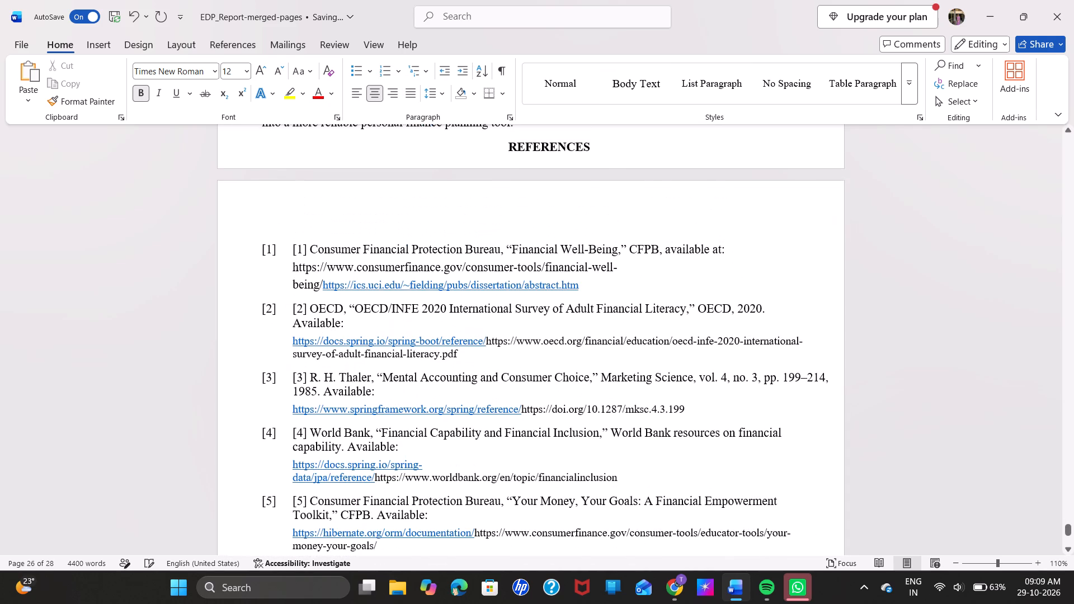
Insert a paragraph break after the final 5.2 paragraph, just above the REFERENCES heading.
scroll(510, 453, up, 3)
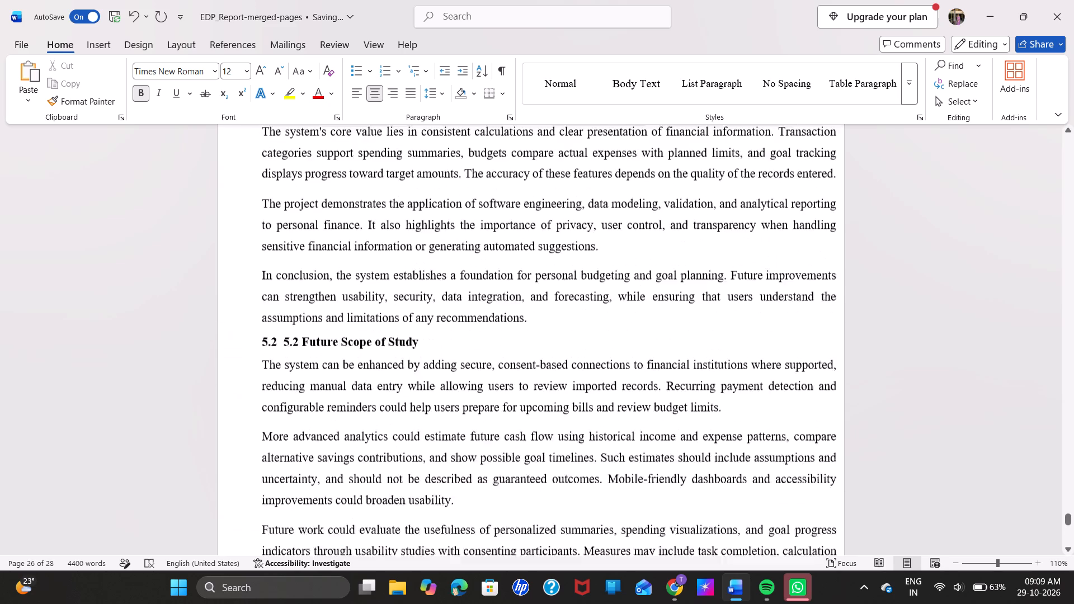
scroll(510, 453, down, 5)
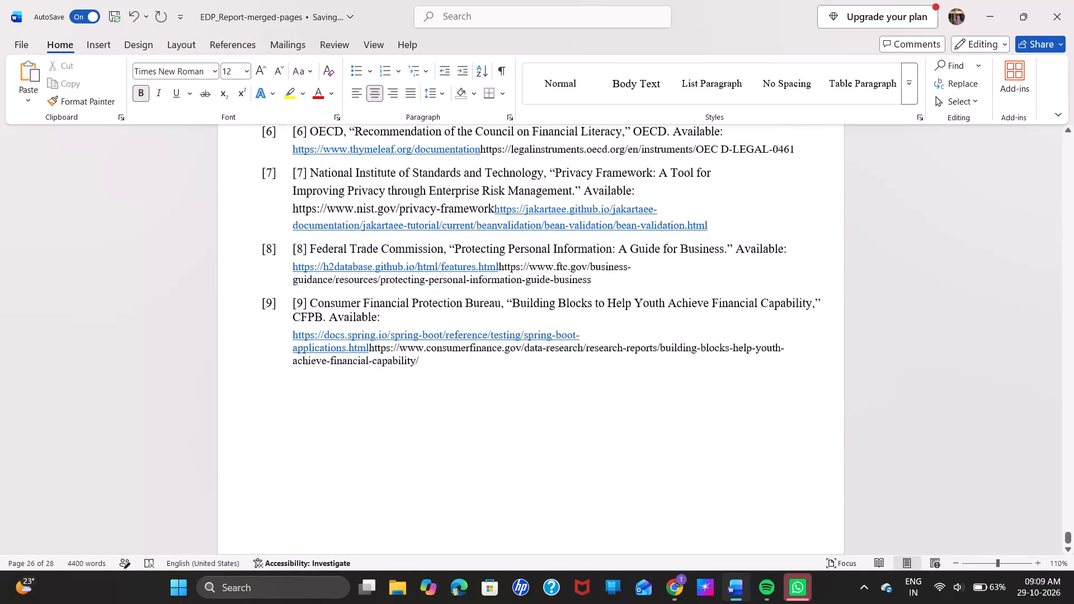
scroll(510, 453, up, 3)
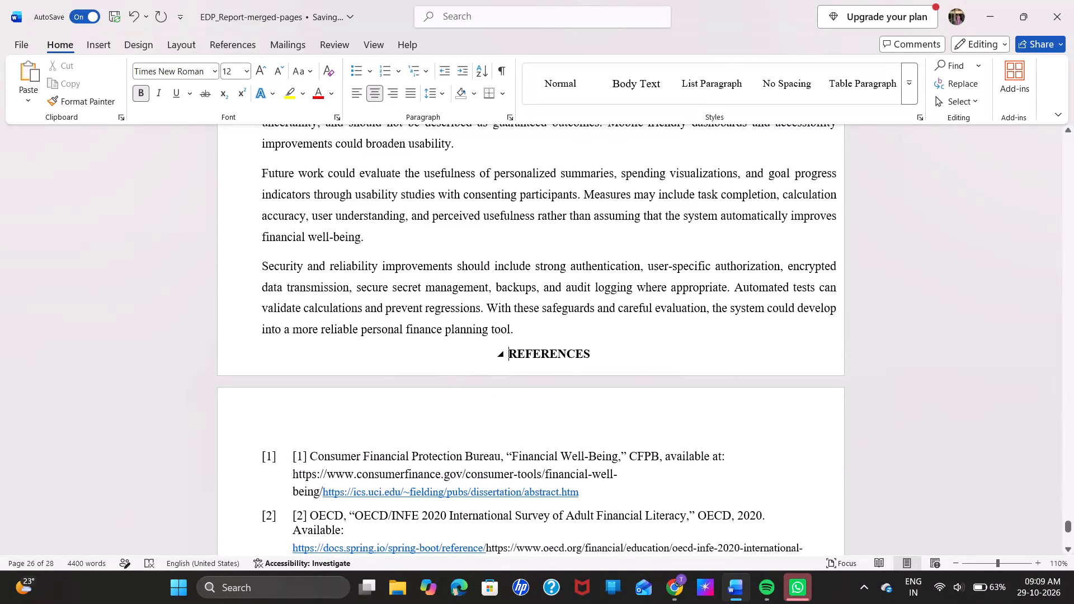
click(531, 329)
key(Return)
scroll(531, 329, down, 3)
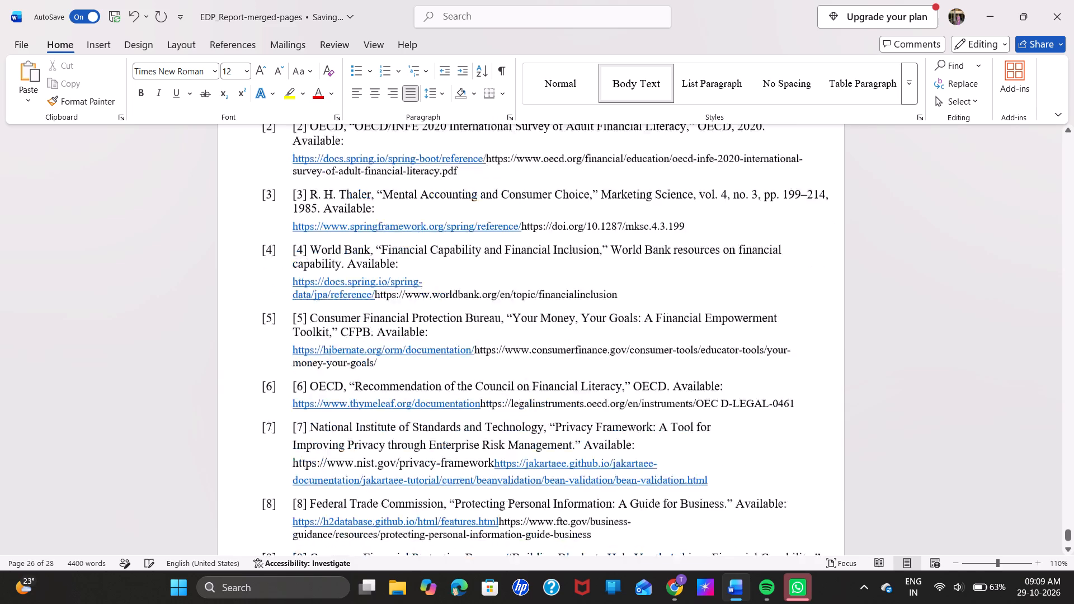
Review the reference list, the Chapter 4 comparison and evaluation tables, and the section headings for remaining formatting problems.
scroll(531, 329, down, 16)
scroll(531, 329, up, 1)
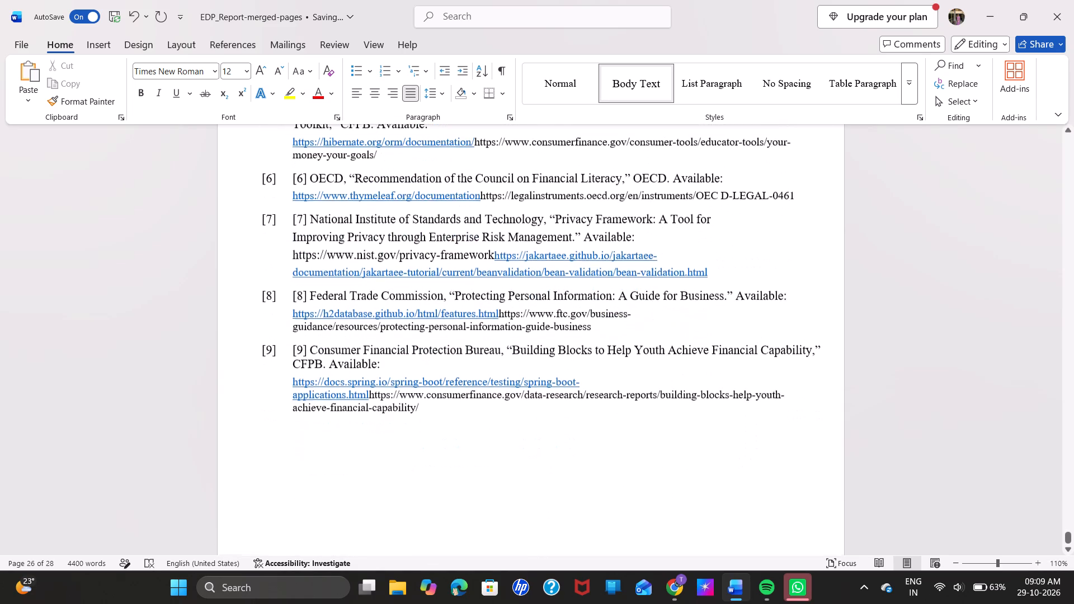
scroll(531, 329, down, 2)
scroll(531, 329, up, 12)
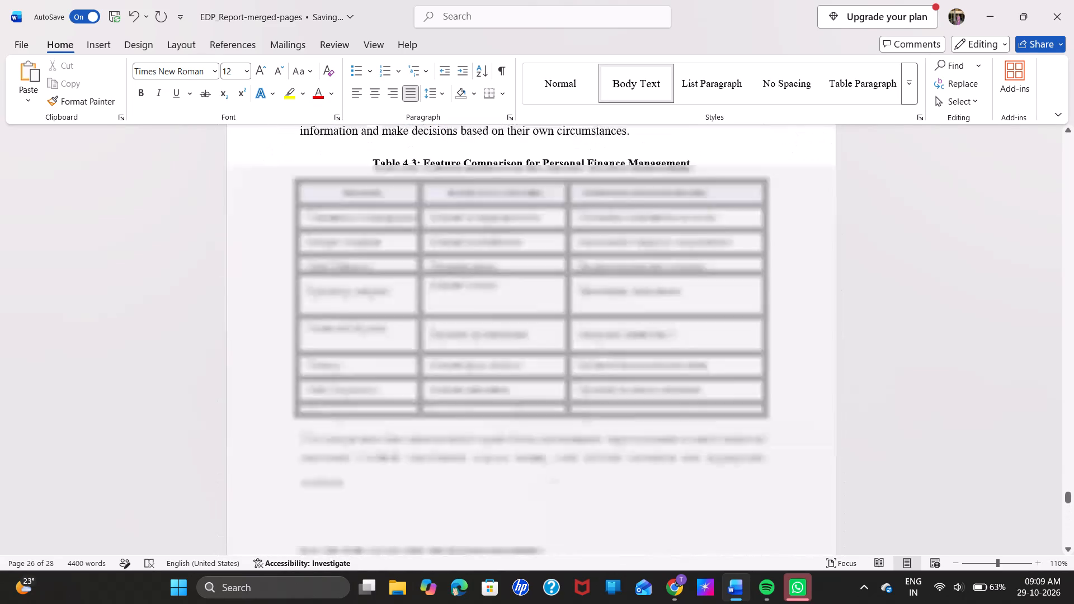
scroll(531, 329, up, 1)
scroll(531, 329, down, 7)
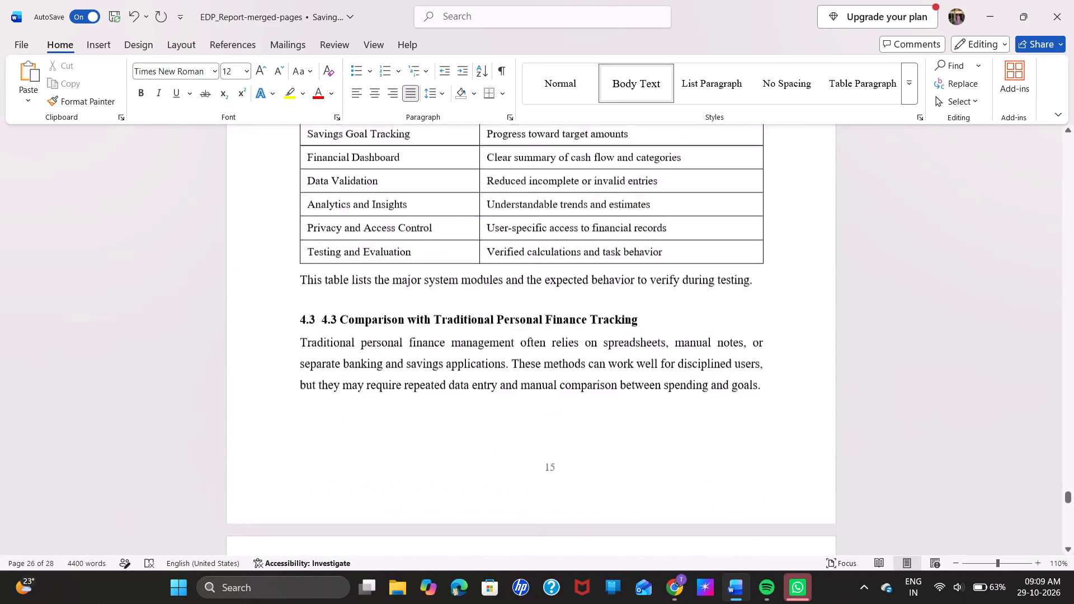
scroll(531, 329, down, 4)
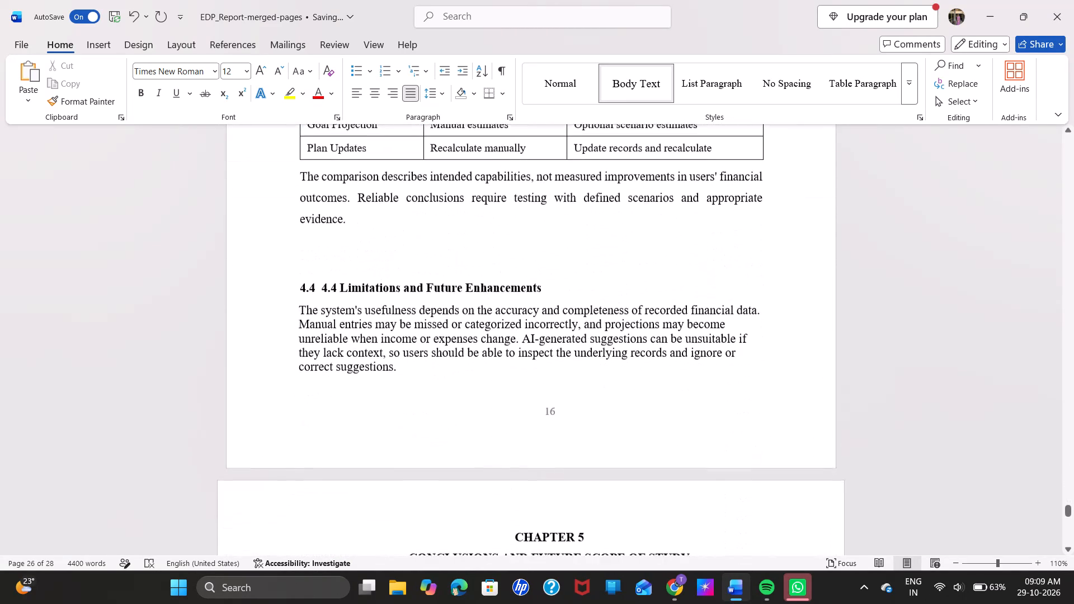
scroll(531, 329, down, 1)
scroll(531, 329, up, 1)
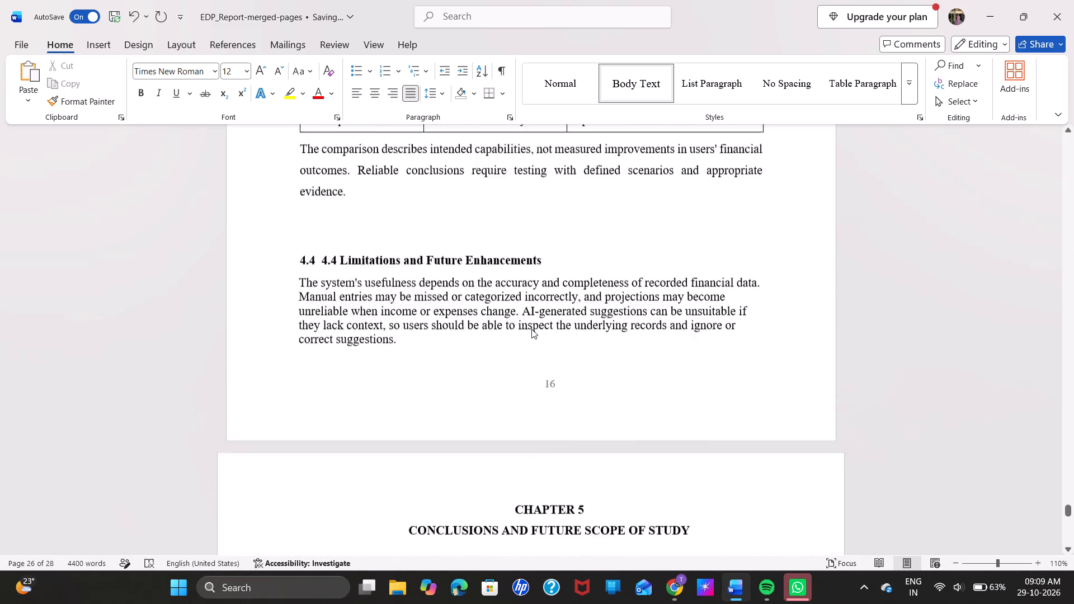
scroll(531, 329, up, 1)
scroll(389, 302, up, 1)
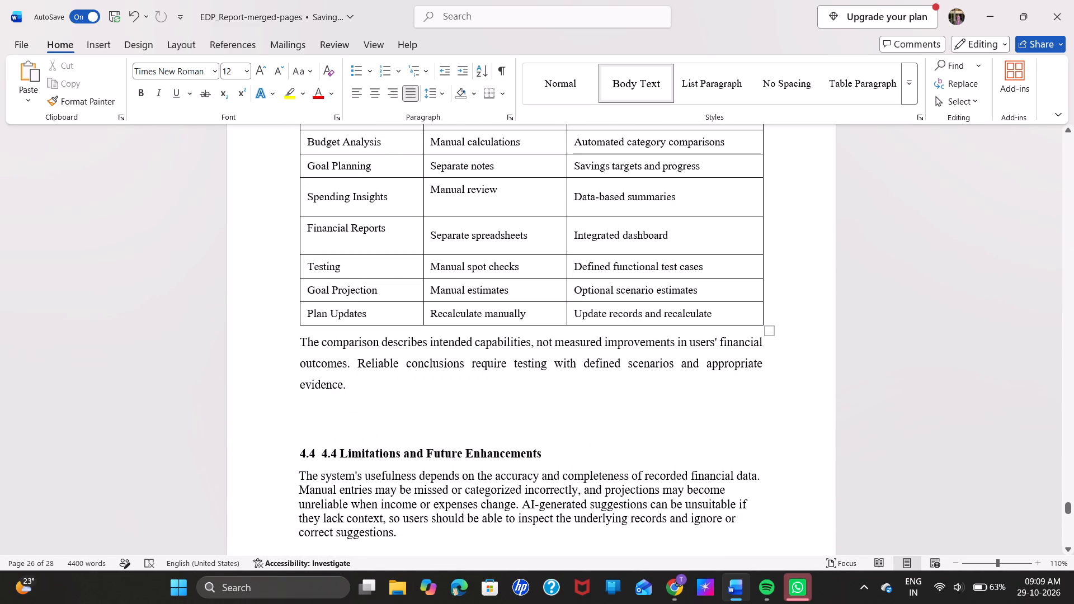
scroll(389, 302, up, 5)
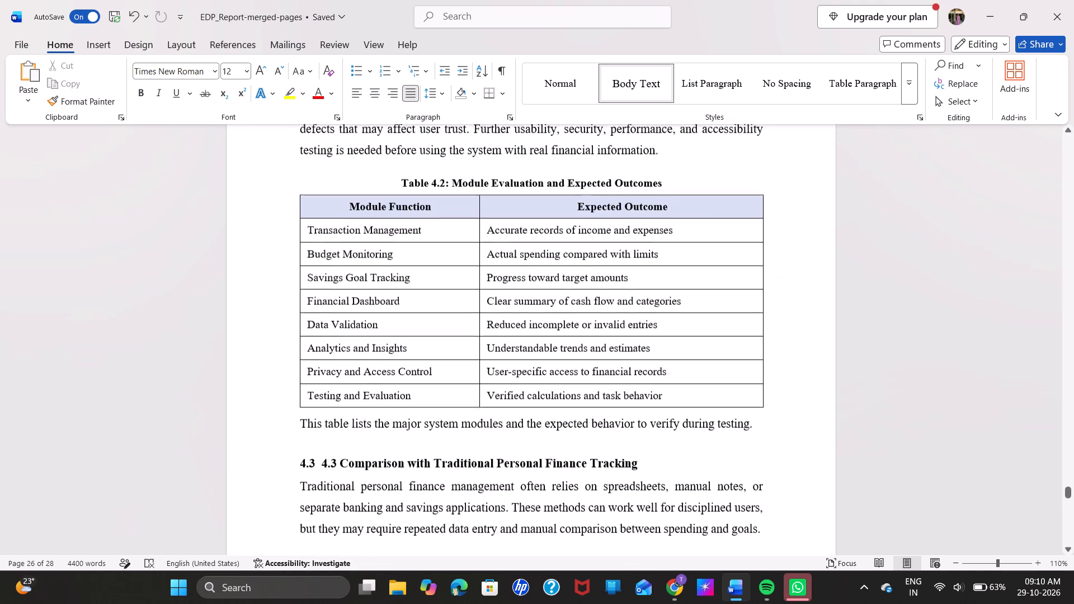
scroll(390, 305, up, 3)
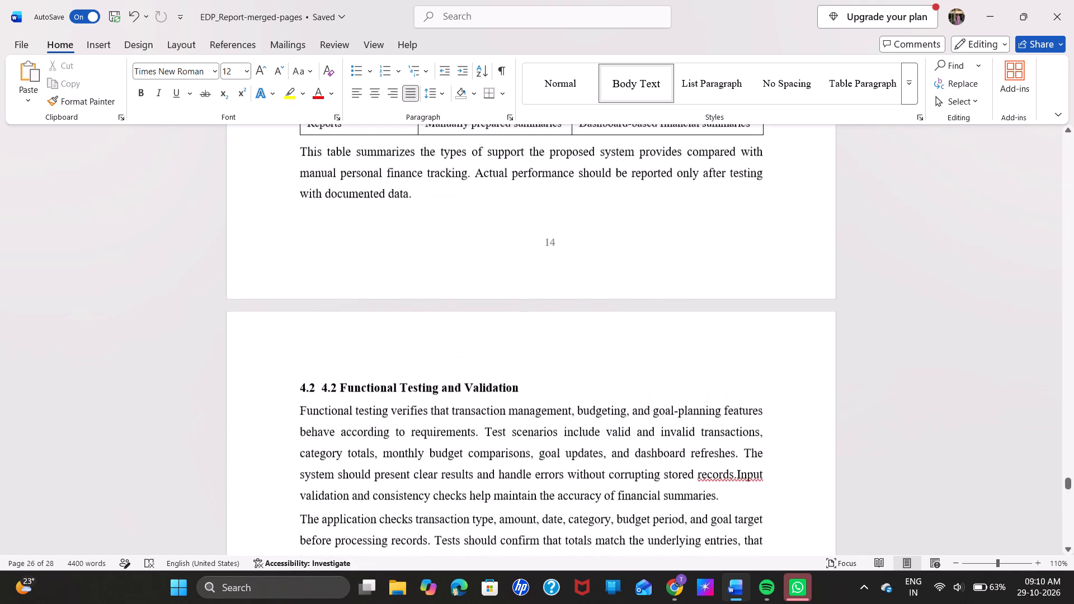
Remove the duplicate automatic number and its indent from the "4.2 Functional Testing and Validation" heading.
scroll(390, 305, up, 3)
scroll(390, 305, down, 3)
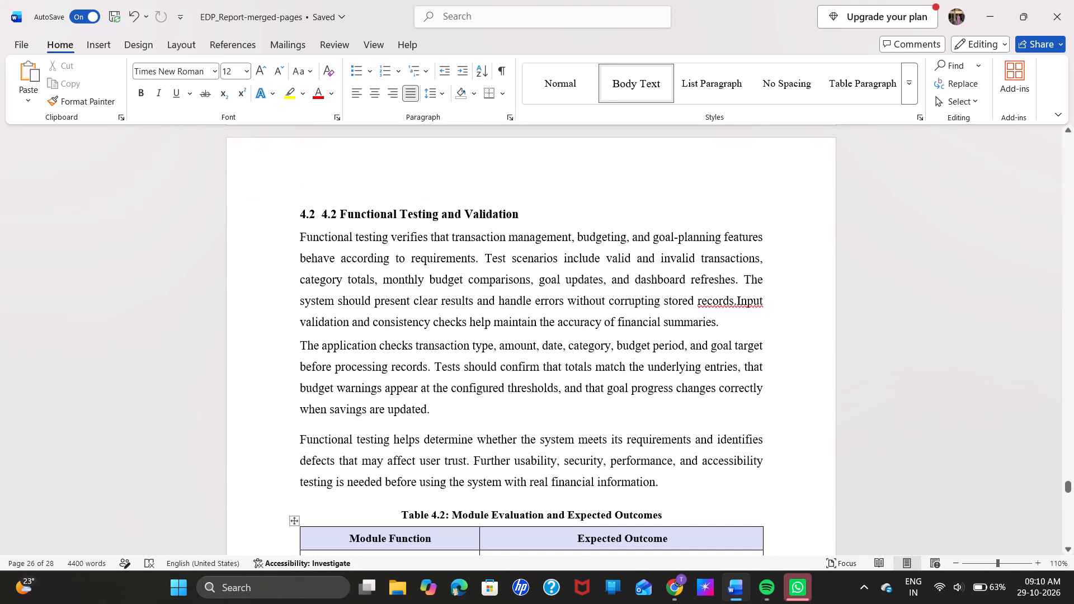
click(317, 215)
key(BackSpace)
key(BackSpace)
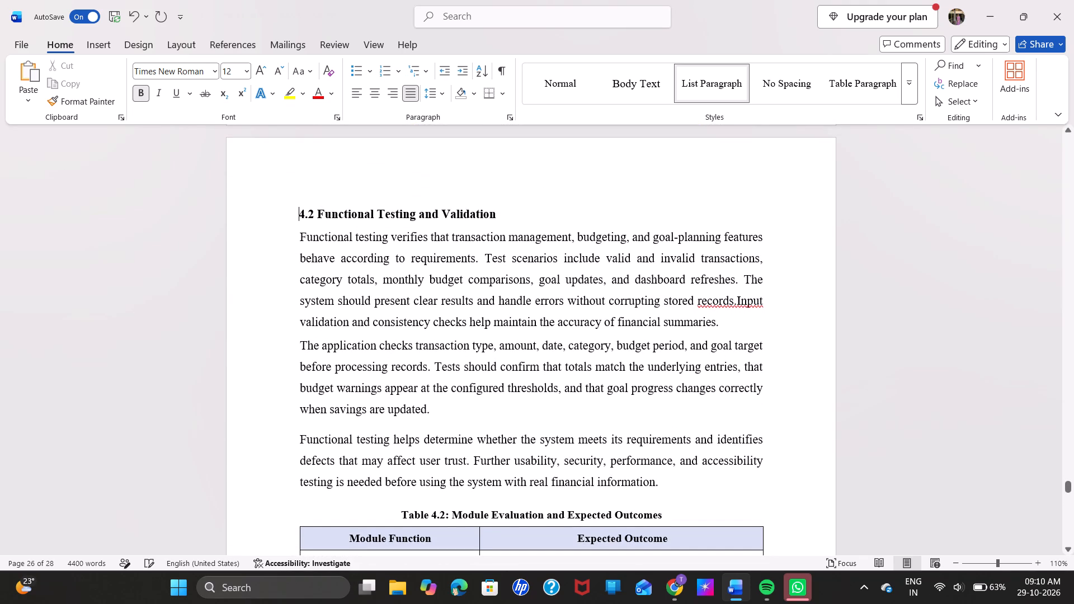
Remove the extra automatic number and its indent from the "4.3 Comparison with Traditional Personal Finance Tracking" heading.
scroll(368, 374, down, 2)
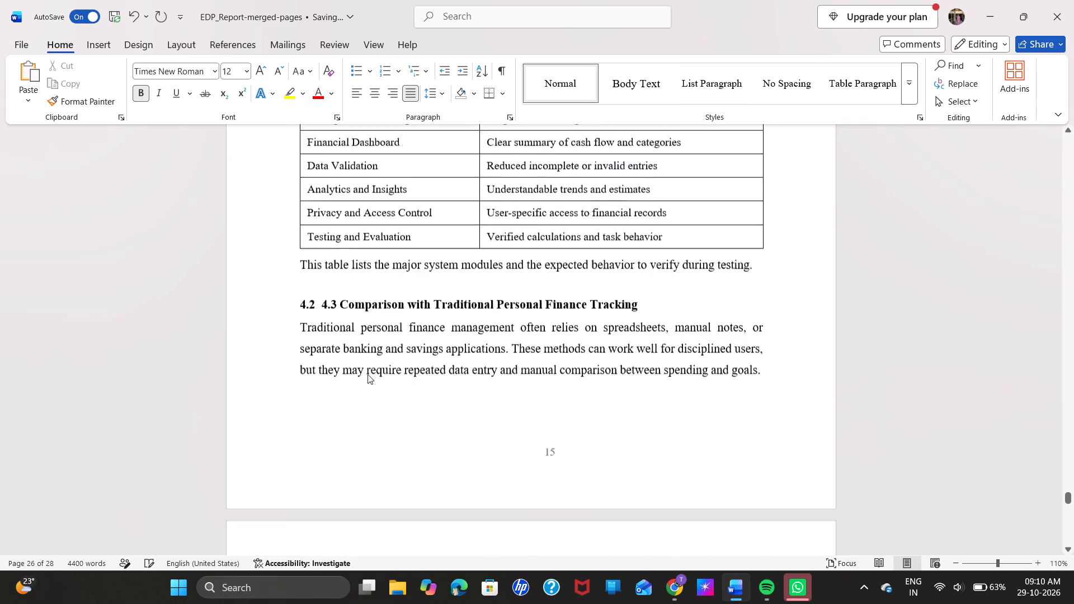
scroll(368, 374, down, 1)
scroll(338, 218, up, 1)
click(321, 248)
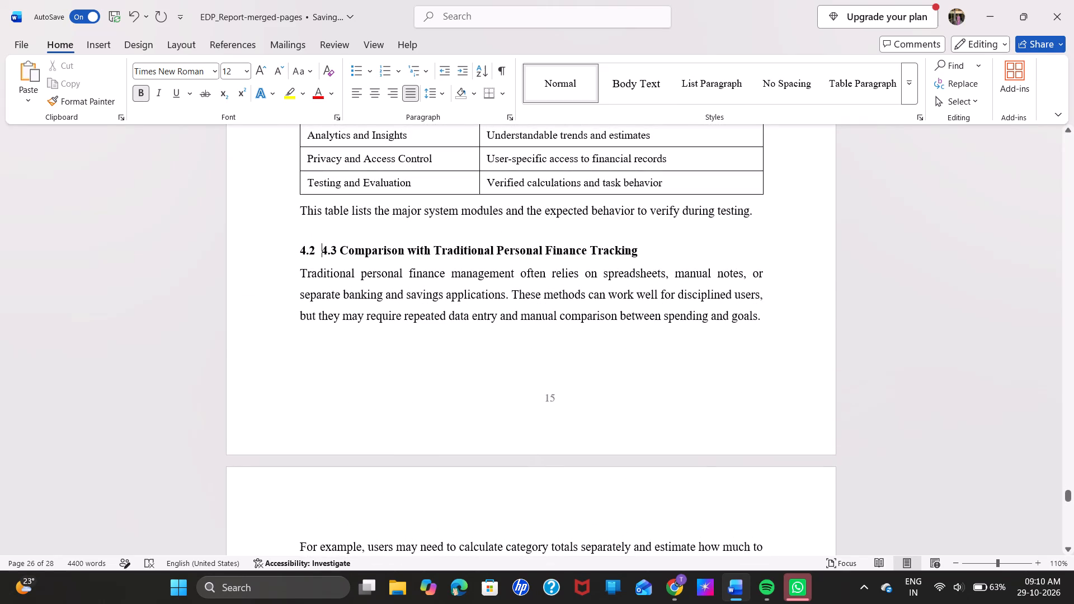
key(BackSpace)
key(BackSpace)
Remove the duplicate automatic number and its indent from the "4.4 Limitations and Future Enhancements" heading.
scroll(321, 248, down, 2)
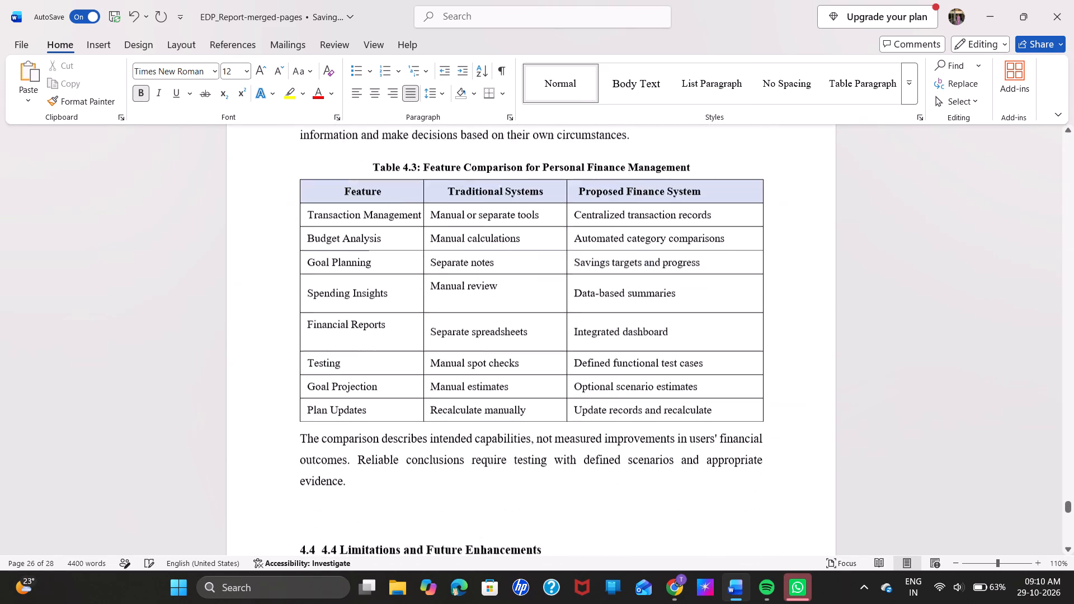
scroll(321, 248, down, 1)
click(319, 488)
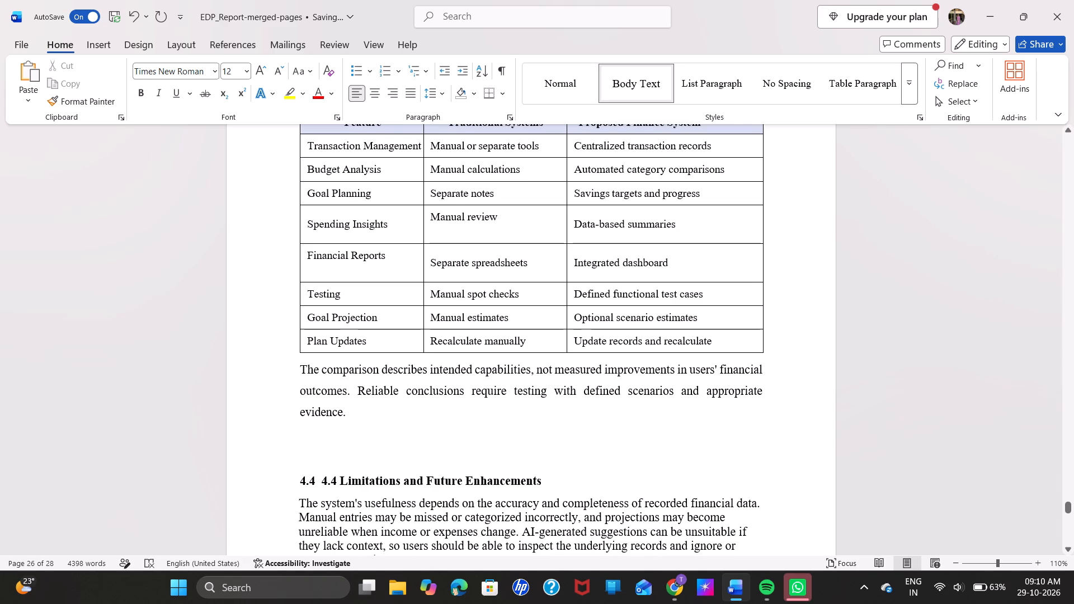
click(319, 484)
key(BackSpace)
key(BackSpace)
Remove the duplicate automatic number and its indent from the "5.1 Conclusions" heading in Chapter 5.
scroll(319, 484, down, 2)
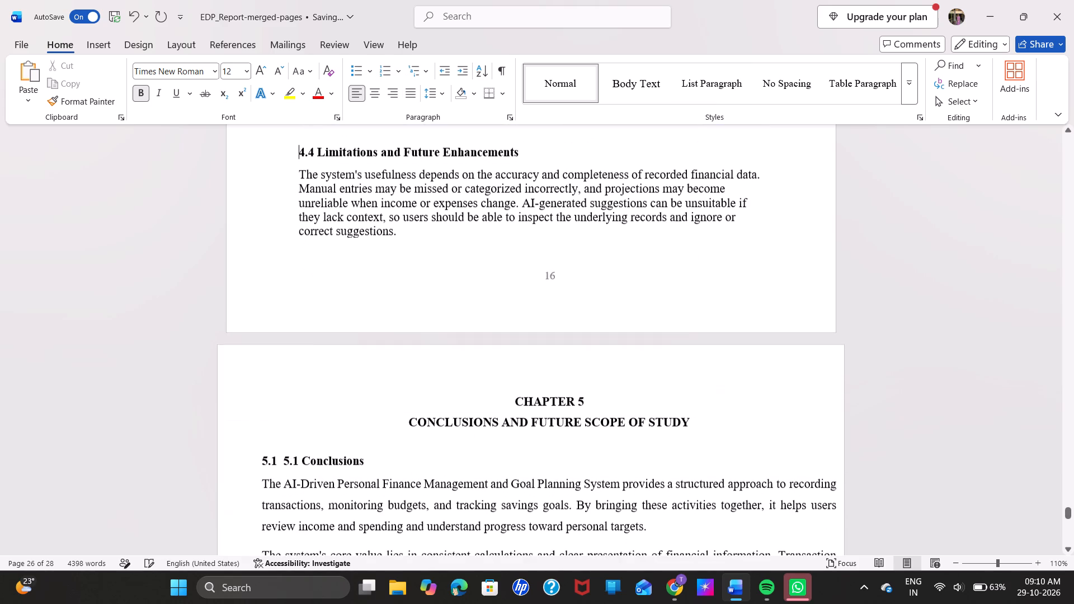
scroll(319, 484, down, 1)
click(277, 423)
key(BackSpace)
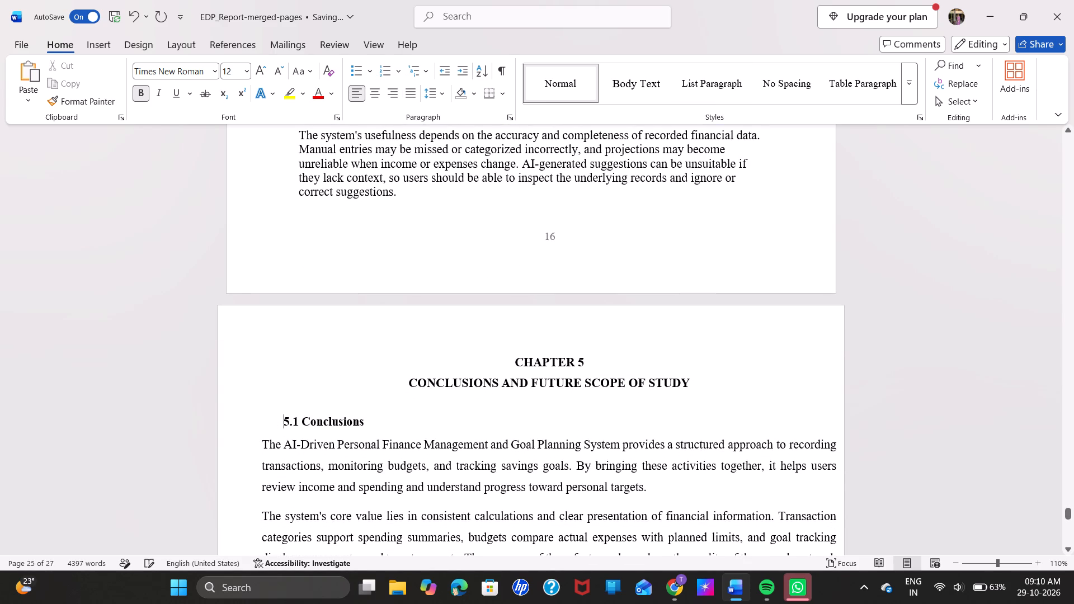
key(BackSpace)
Remove the extra automatic number and its indent from the "5.2 Future Scope of Study" heading.
scroll(277, 423, down, 2)
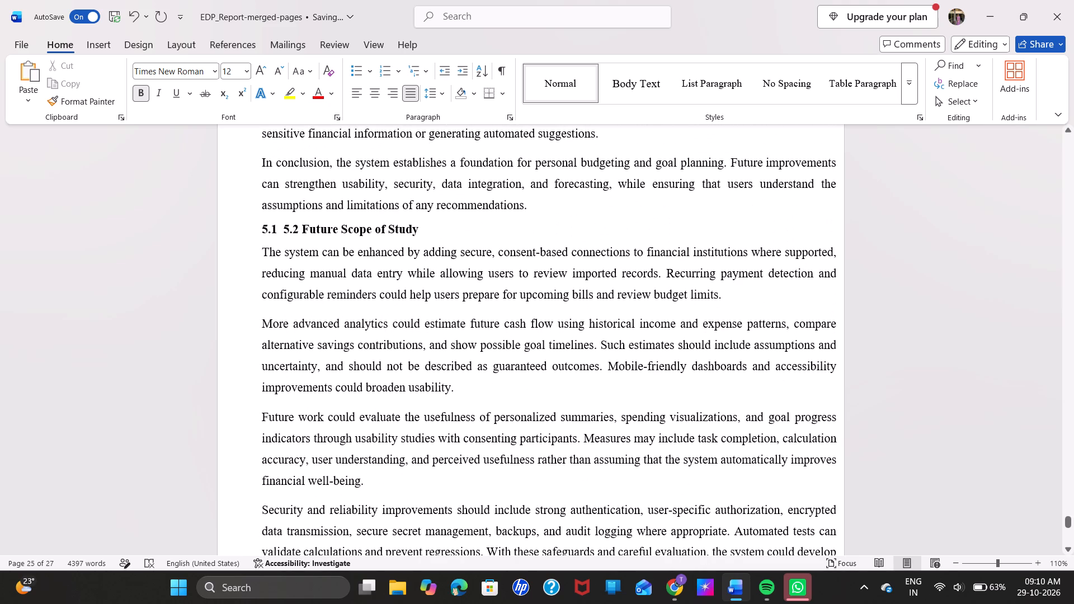
click(277, 230)
key(BackSpace)
key(BackSpace)
Review the front matter, from the title page, Declaration and certificate through the Approval Sheet to the Abstract.
scroll(277, 230, down, 1)
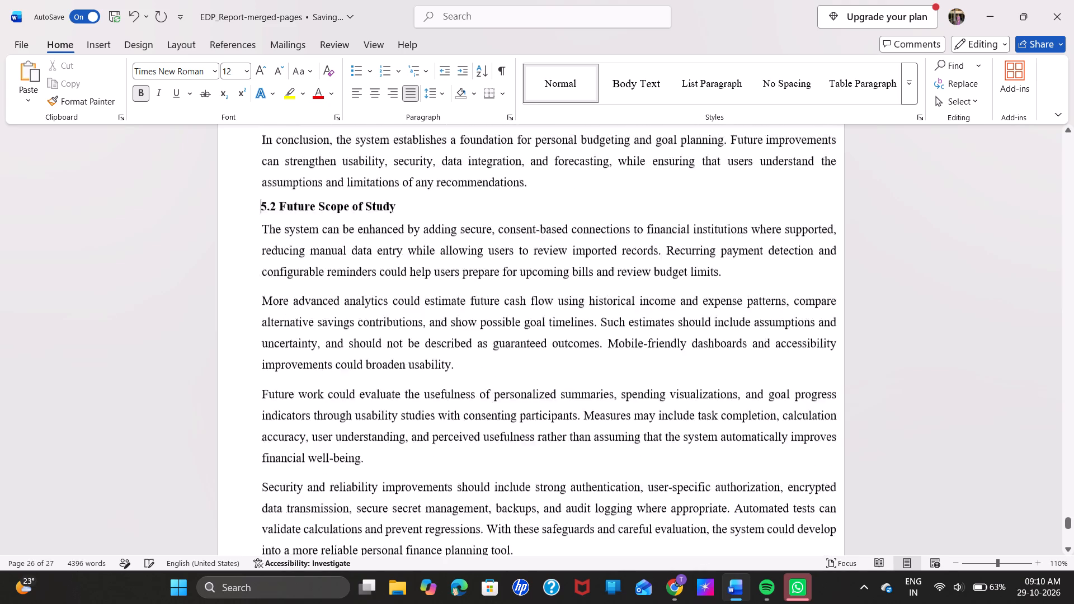
scroll(277, 230, down, 1)
scroll(299, 240, up, 20)
scroll(299, 240, up, 20)
scroll(299, 240, up, 20)
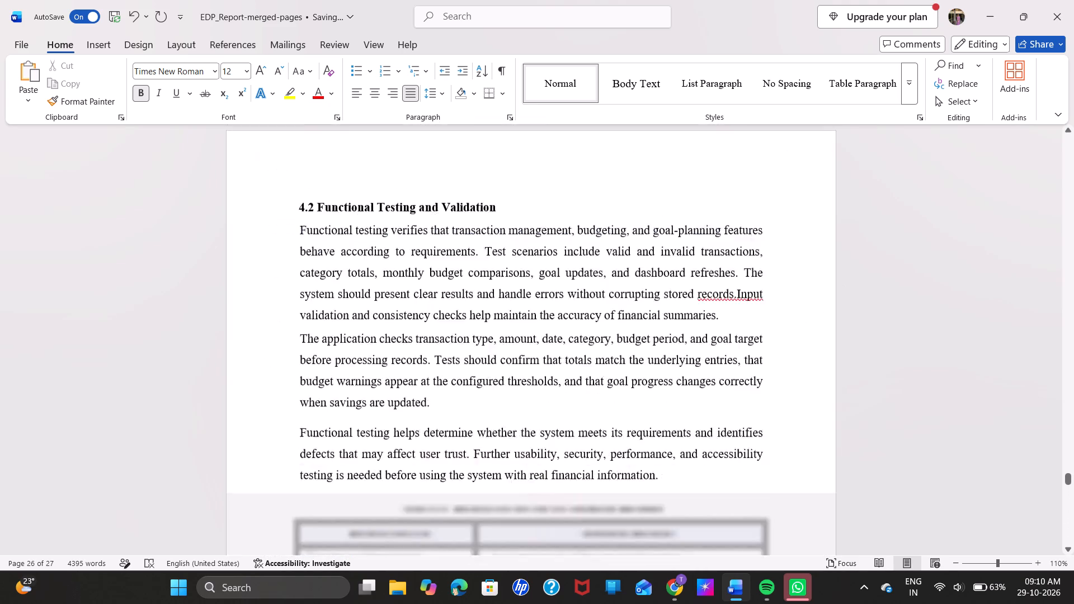
scroll(299, 240, up, 20)
scroll(299, 240, up, 20)
scroll(299, 240, up, 20)
scroll(299, 240, down, 4)
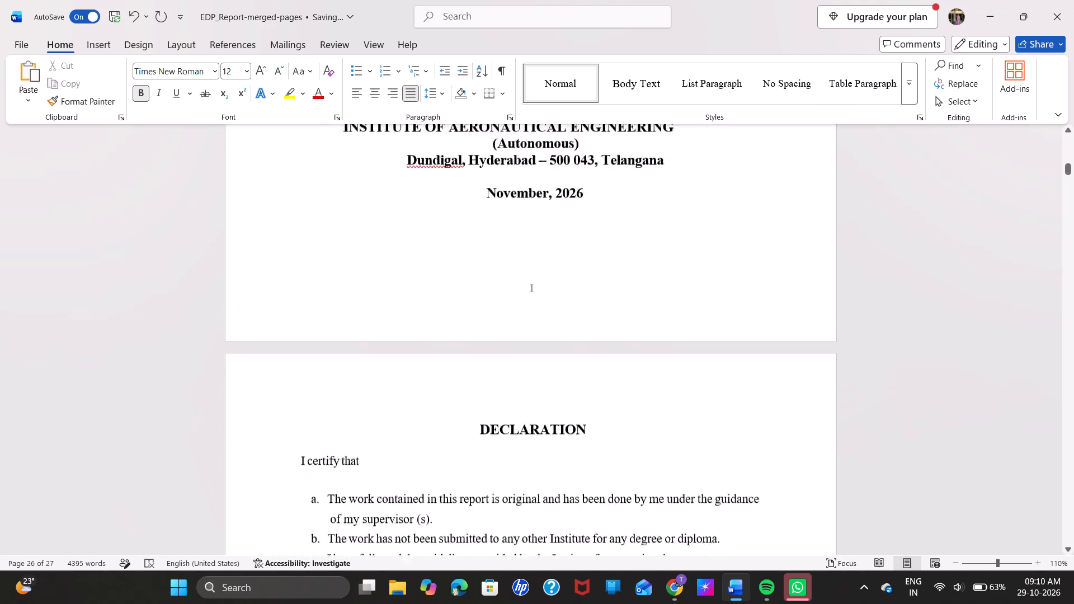
scroll(299, 240, down, 7)
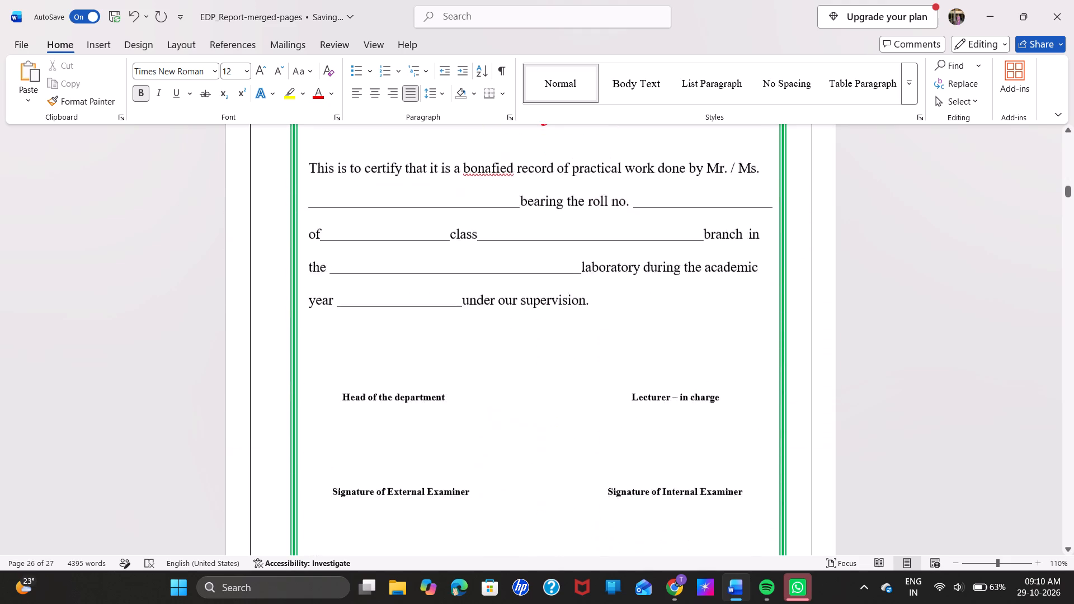
scroll(299, 240, down, 4)
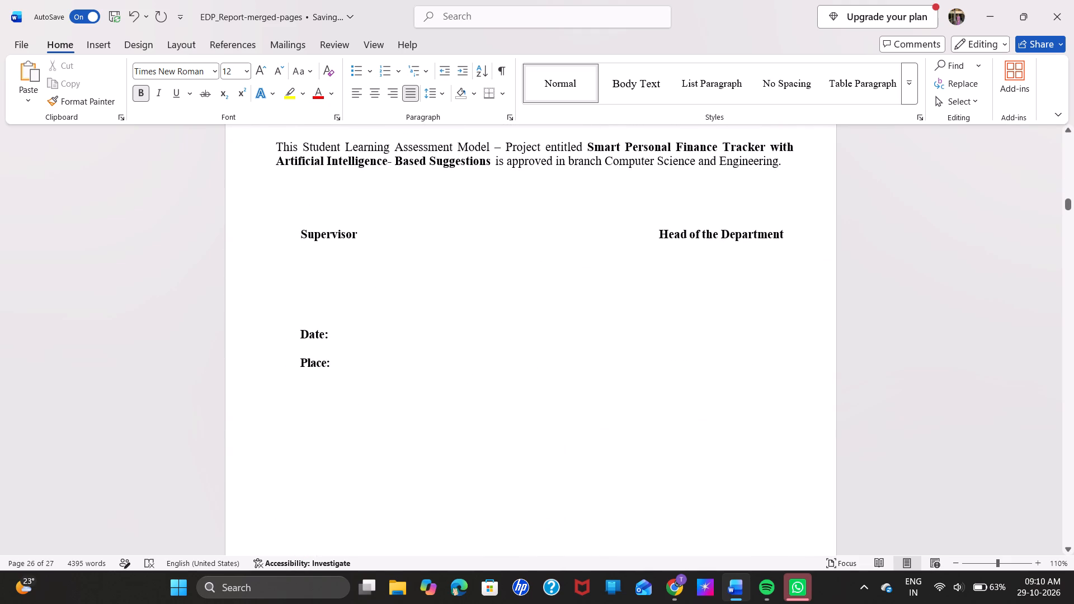
scroll(299, 240, up, 1)
scroll(299, 240, down, 1)
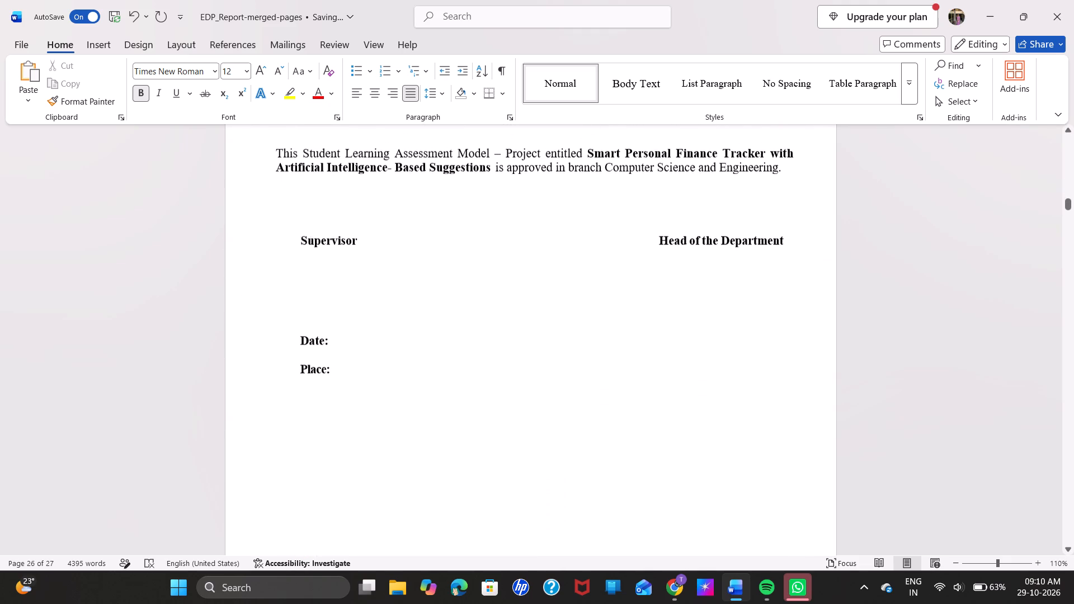
scroll(299, 240, down, 5)
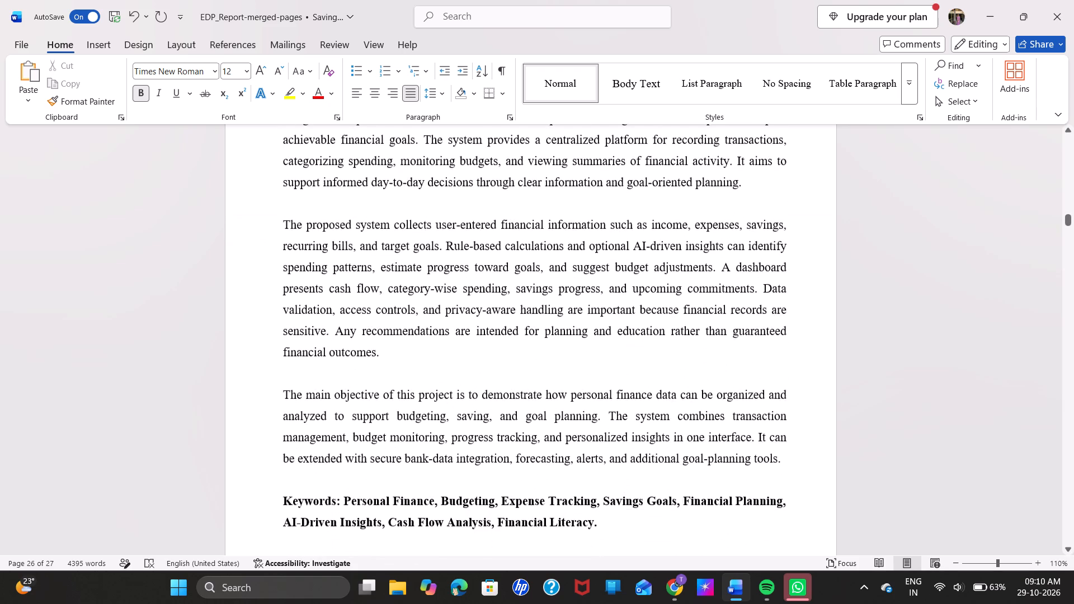
scroll(299, 240, up, 1)
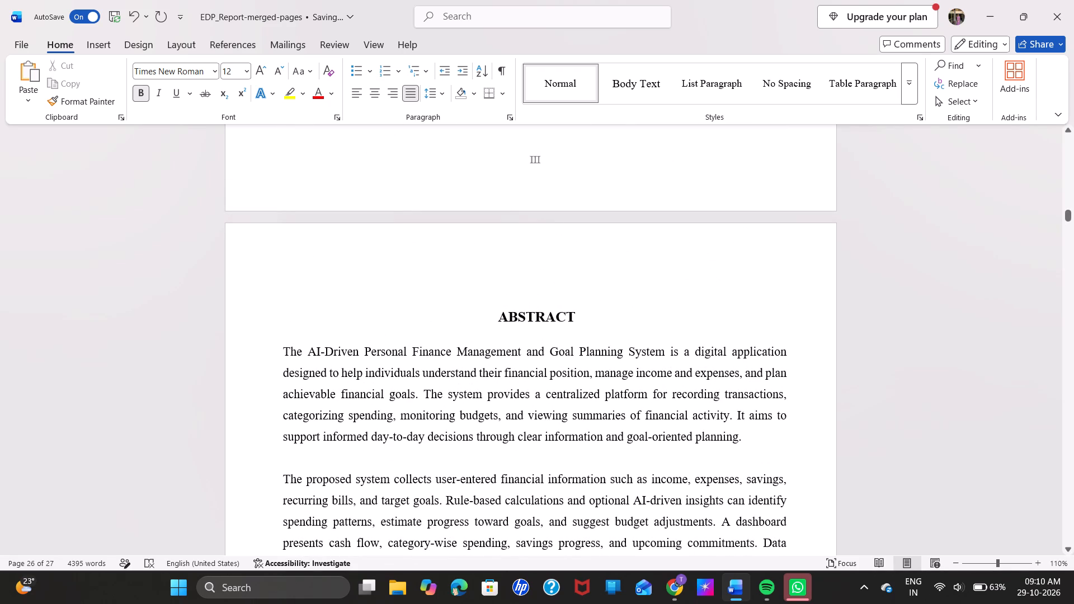
Replace the system name in the Abstract's first sentence with the title copied from the Approval Sheet, "Smart Personal Finance Tracker with Artificial Intelligence- Based Suggestions".
scroll(361, 329, up, 3)
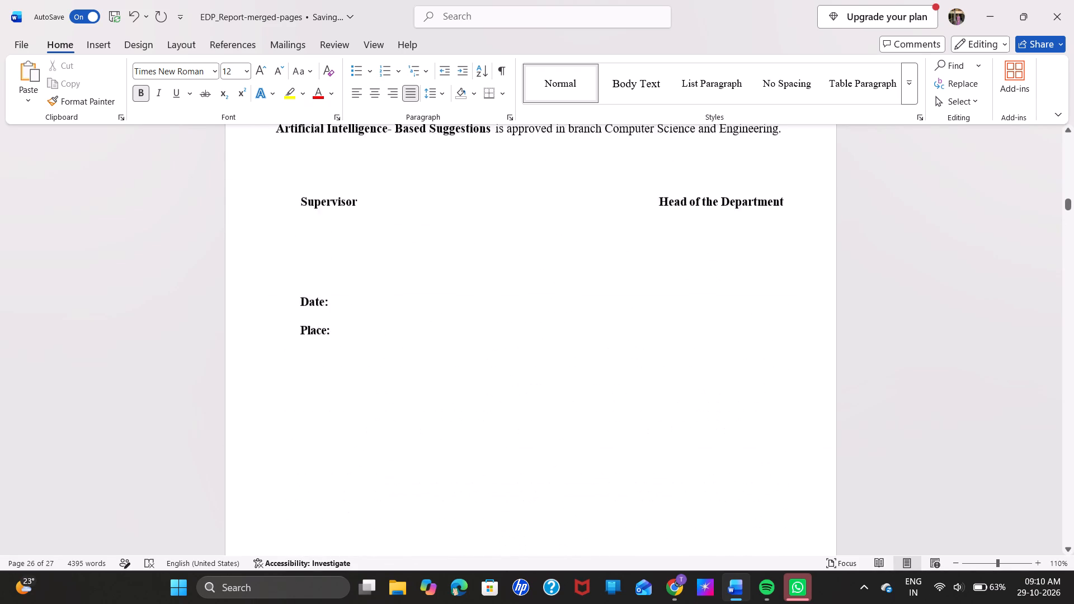
scroll(361, 329, up, 2)
drag(590, 337, 595, 338)
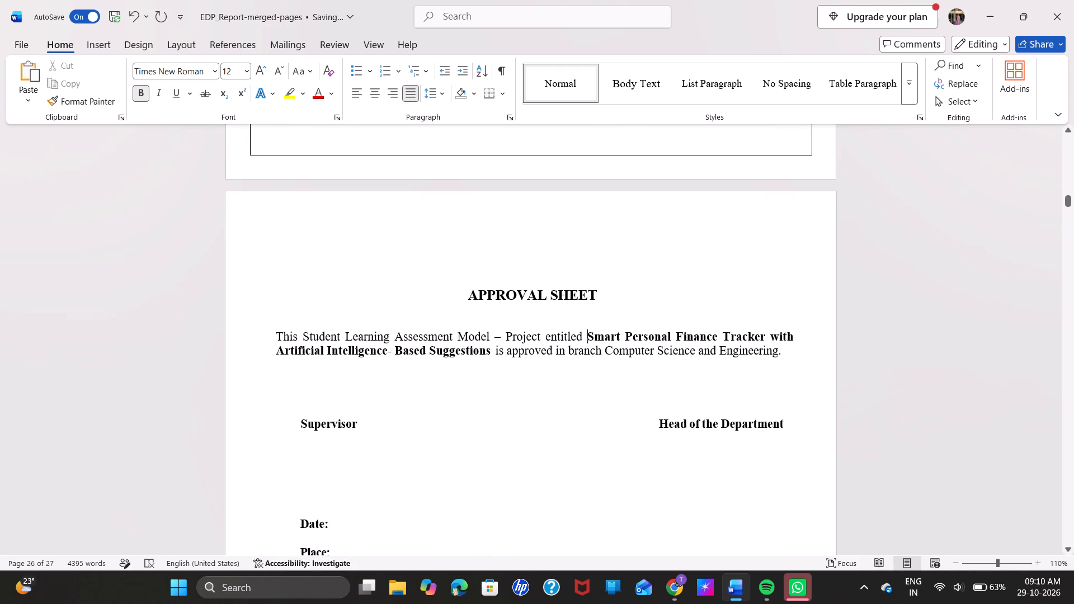
drag(595, 338, 489, 357)
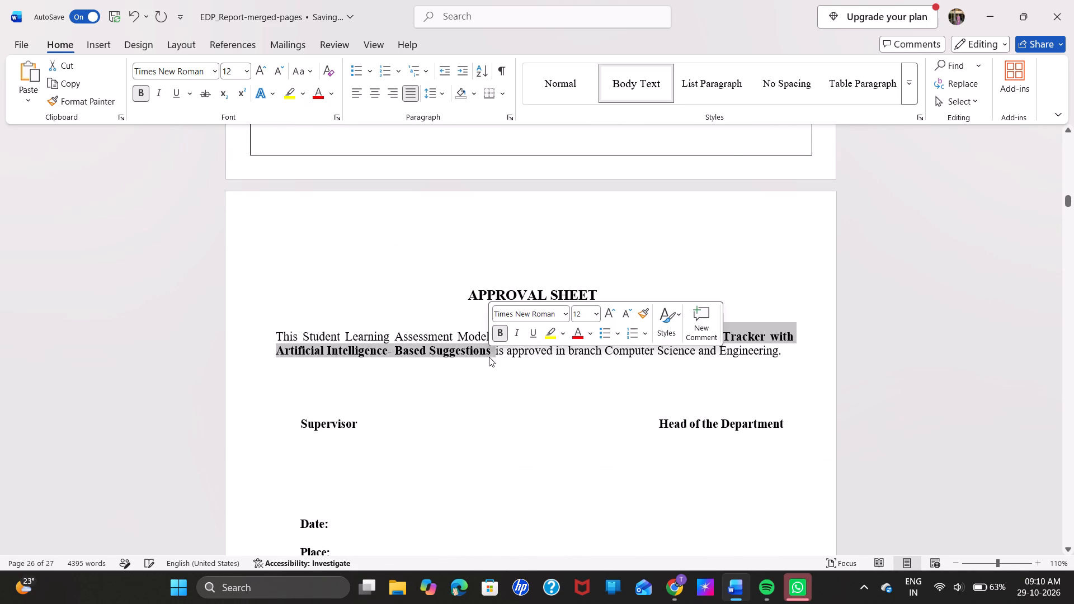
key(ctrl+c)
scroll(489, 357, down, 4)
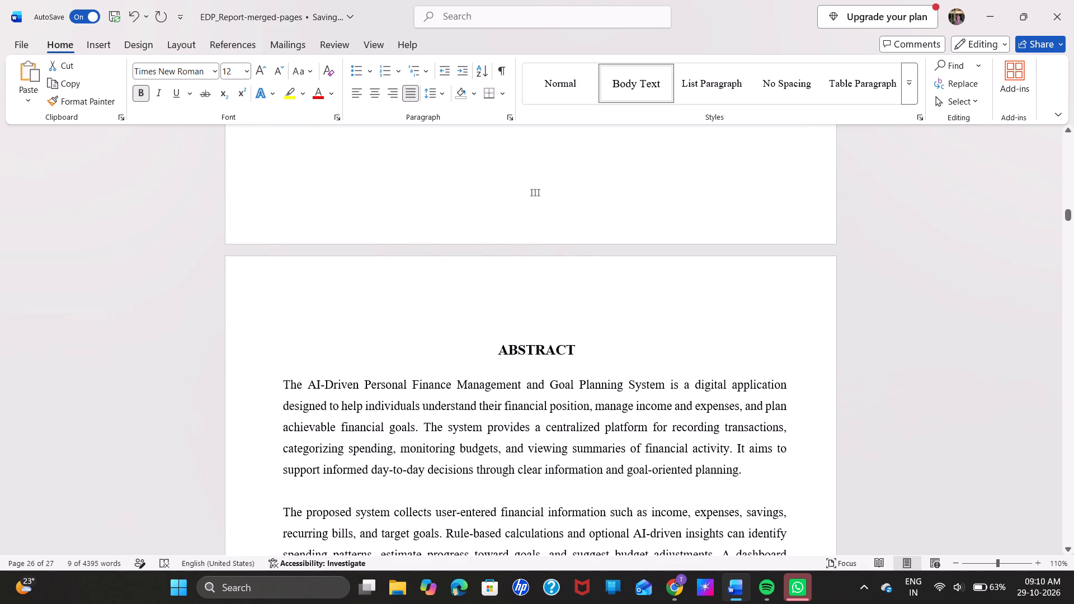
drag(312, 388, 537, 384)
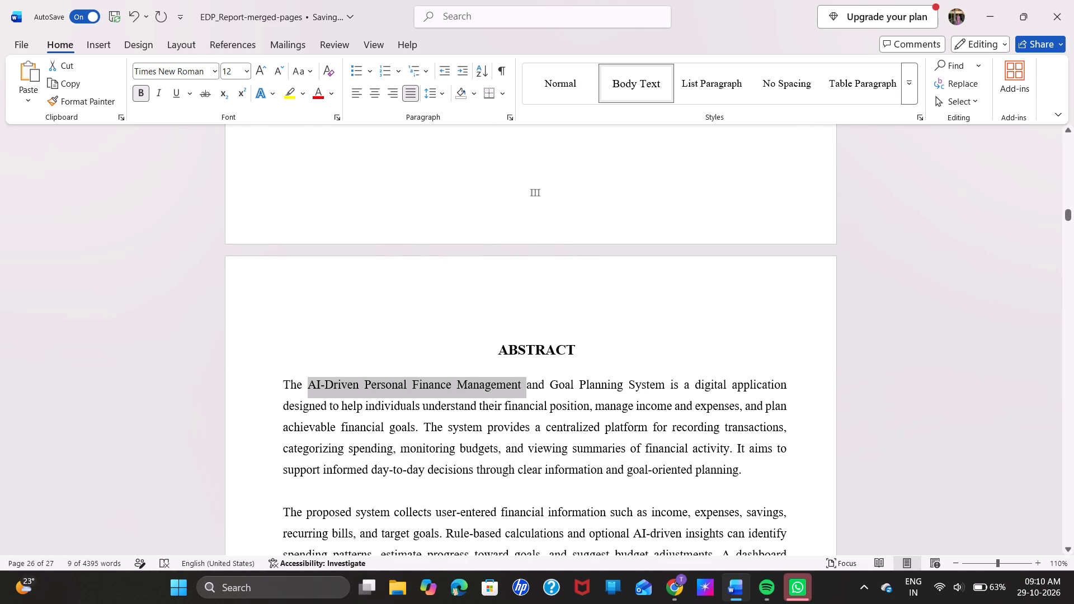
drag(537, 384, 661, 386)
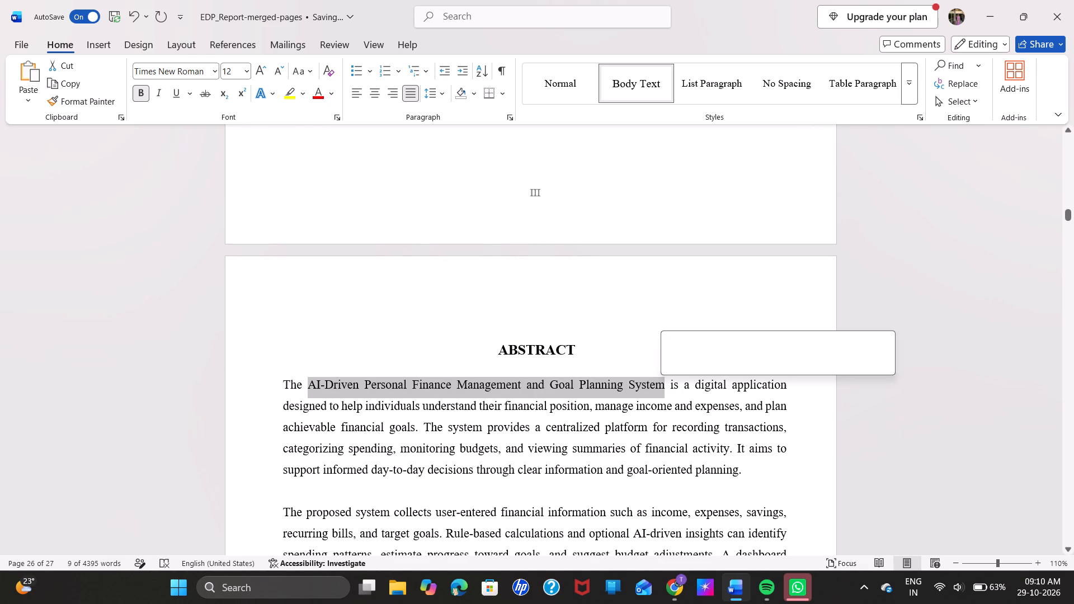
key(ctrl+v)
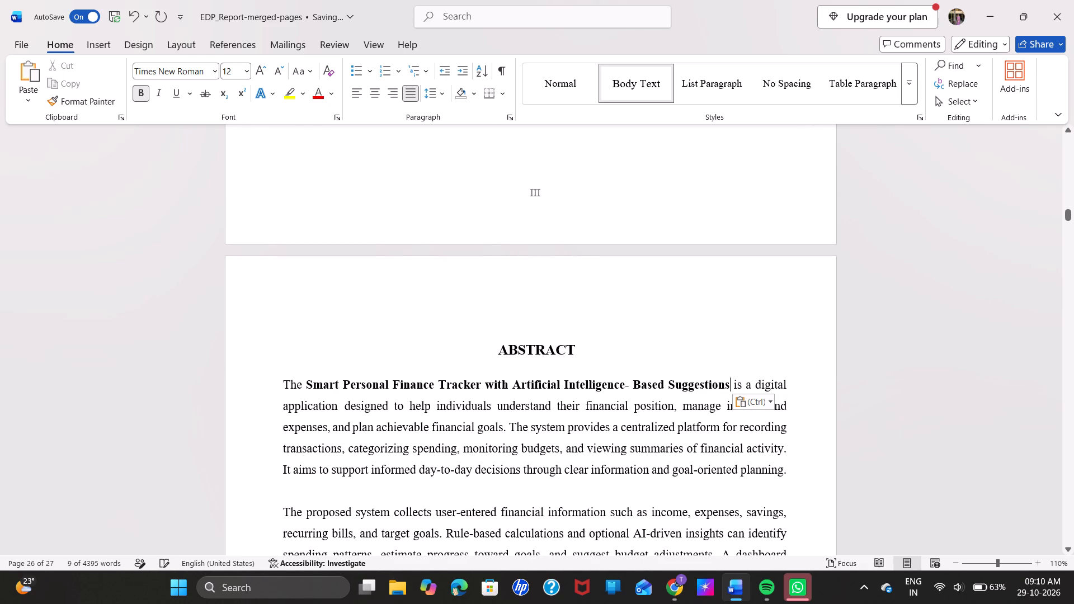
click(661, 346)
Review the Abstract, Contents, List of Figures and List of Tables pages, checking entries, numbering and page numbers.
scroll(661, 346, down, 1)
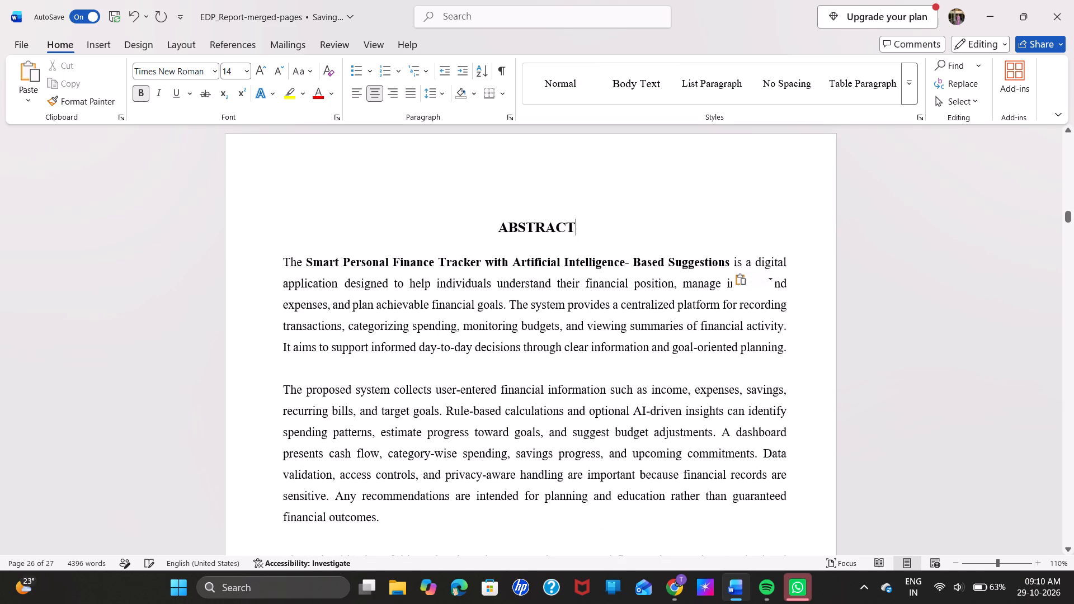
scroll(661, 346, down, 3)
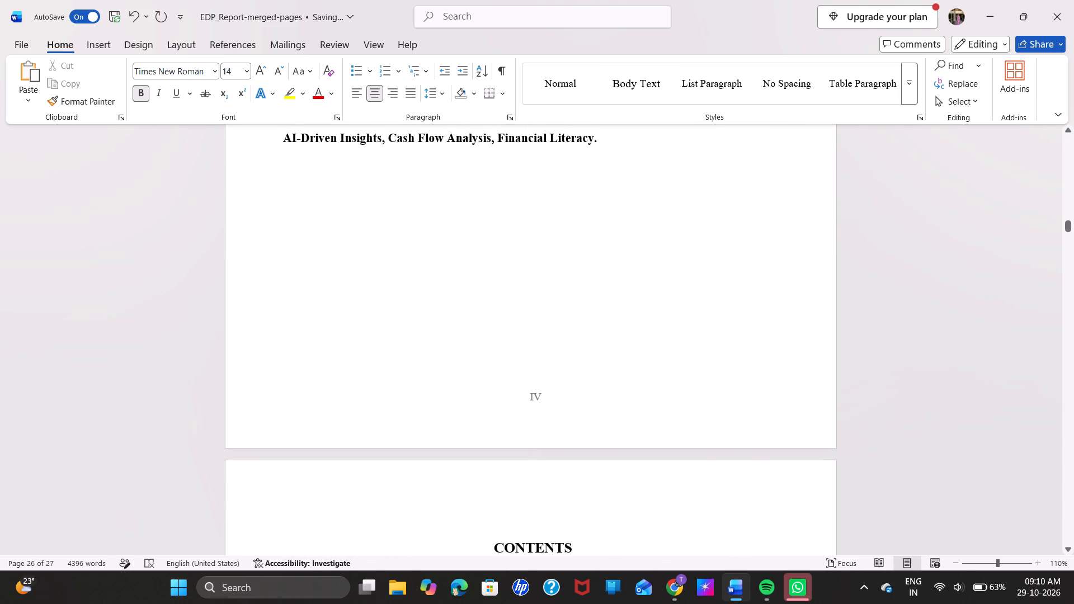
scroll(661, 346, up, 1)
scroll(661, 346, down, 2)
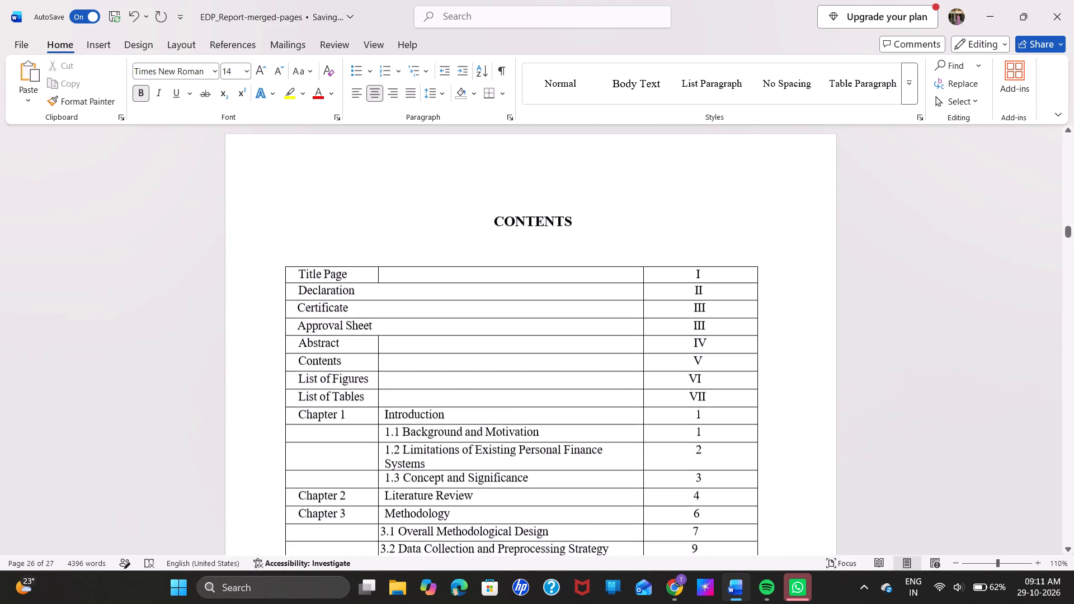
scroll(661, 346, down, 4)
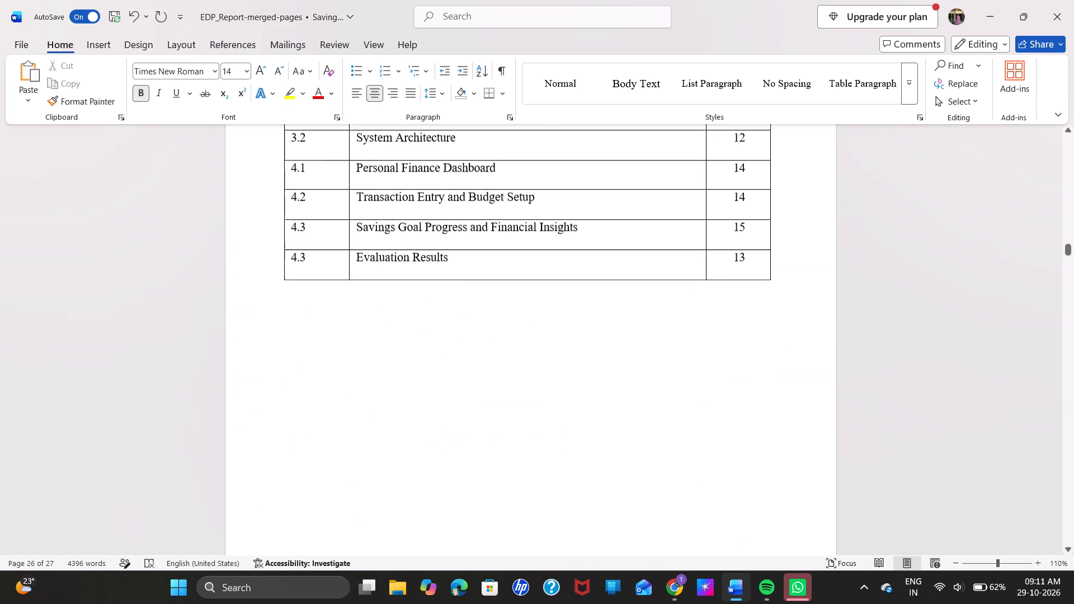
scroll(661, 346, down, 3)
scroll(661, 346, up, 3)
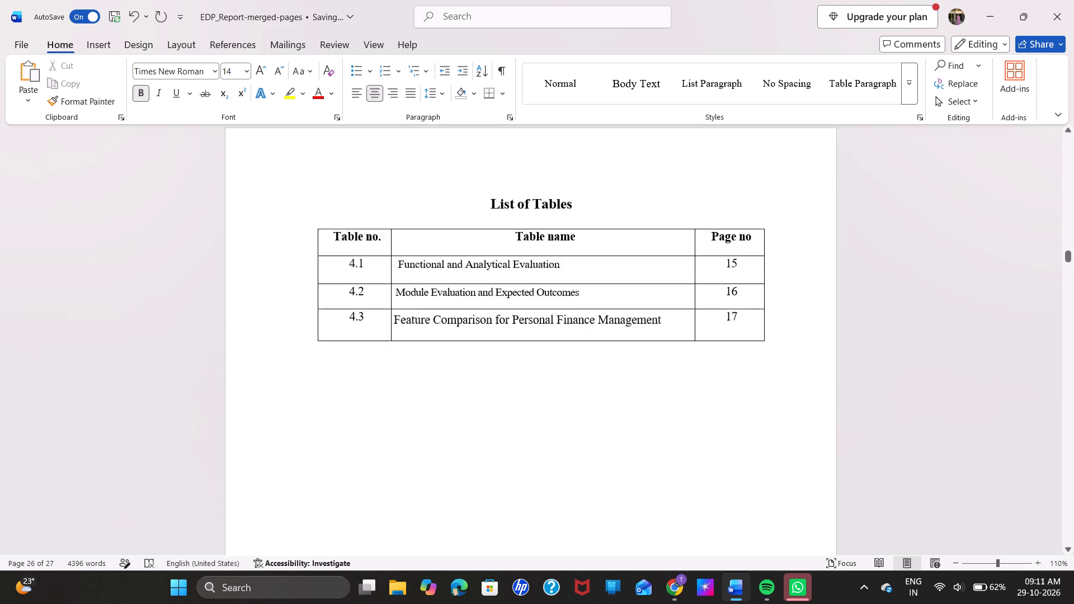
scroll(661, 346, up, 5)
scroll(661, 346, down, 4)
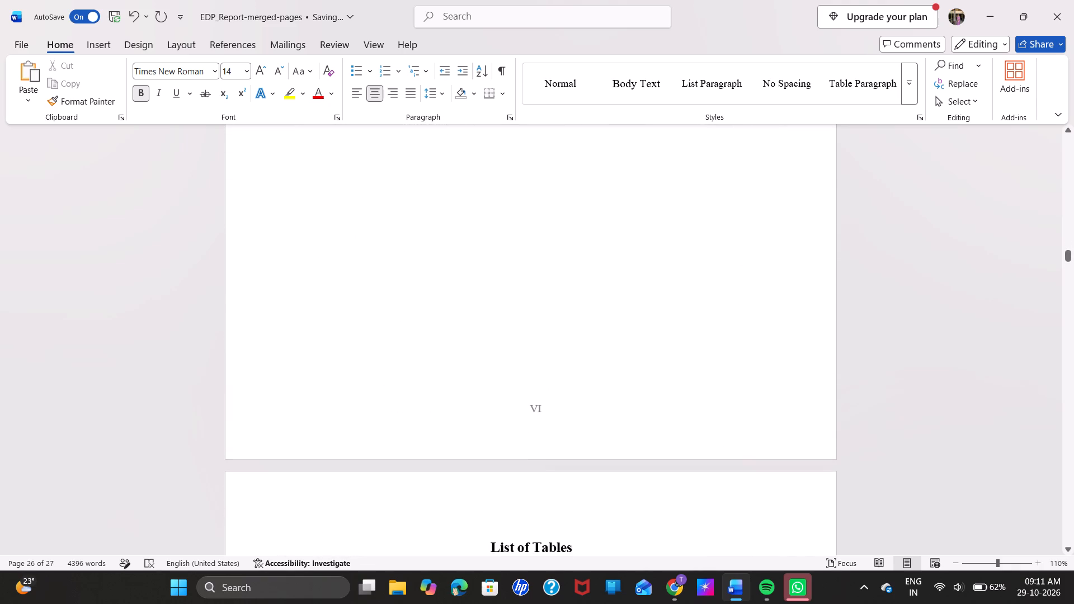
scroll(591, 380, up, 3)
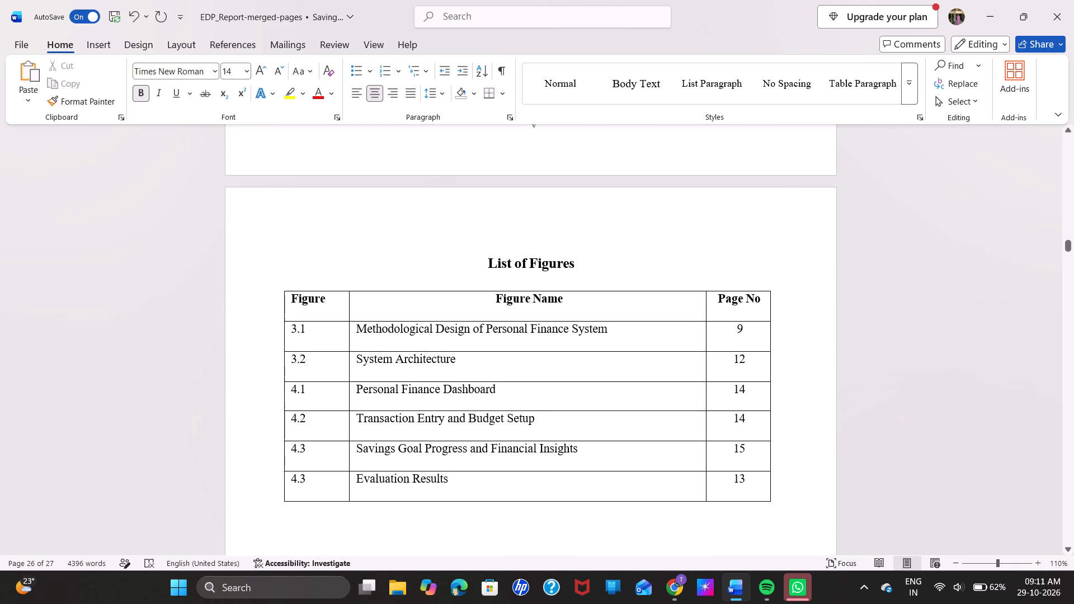
scroll(591, 380, up, 2)
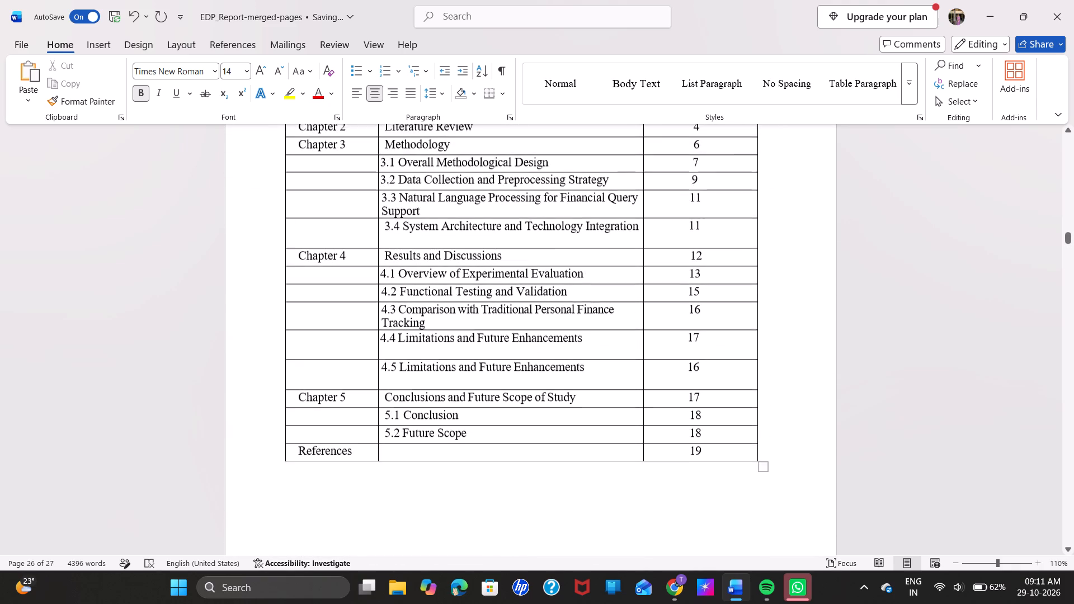
scroll(591, 380, up, 2)
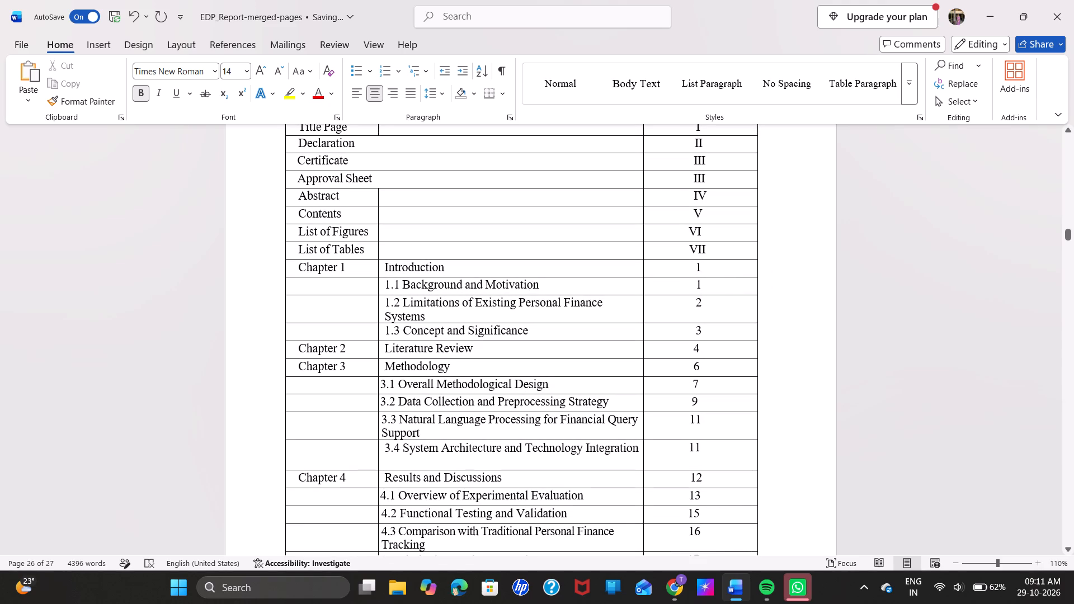
scroll(591, 380, down, 8)
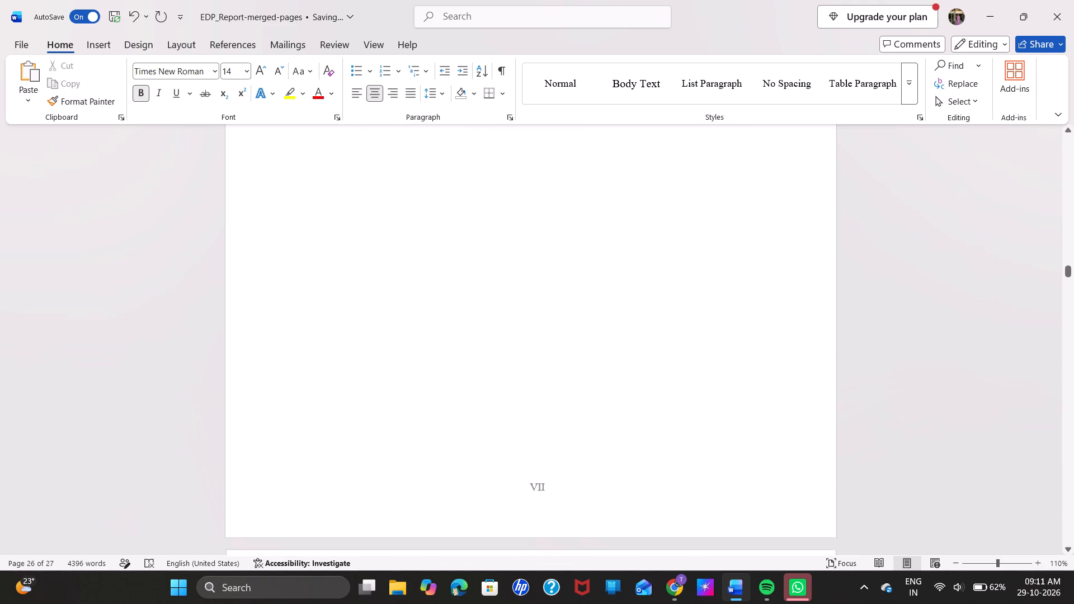
Remove the duplicate automatic number and its indent from the "1.2 Limitations of Existing Personal Finance Systems" heading in Chapter 1.
scroll(591, 380, down, 3)
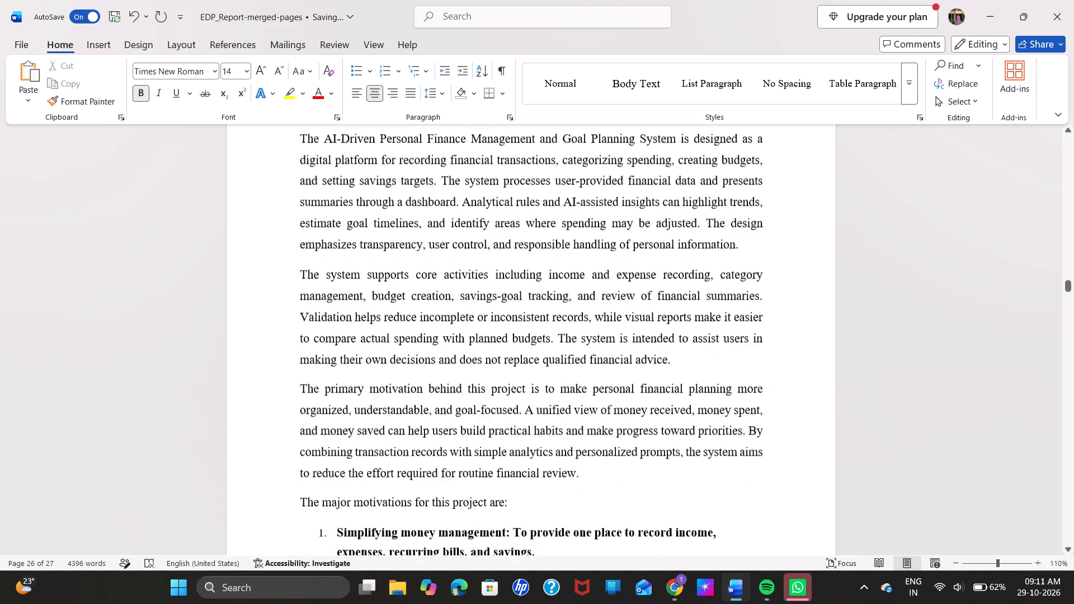
scroll(591, 380, down, 3)
scroll(591, 380, up, 4)
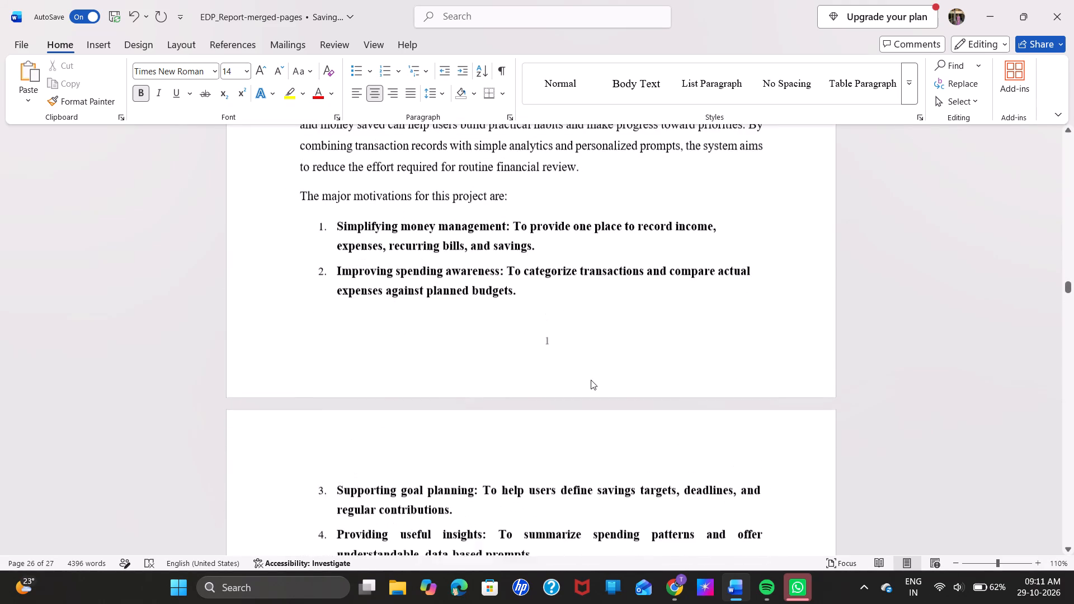
scroll(591, 380, up, 2)
scroll(591, 380, down, 6)
scroll(591, 380, up, 3)
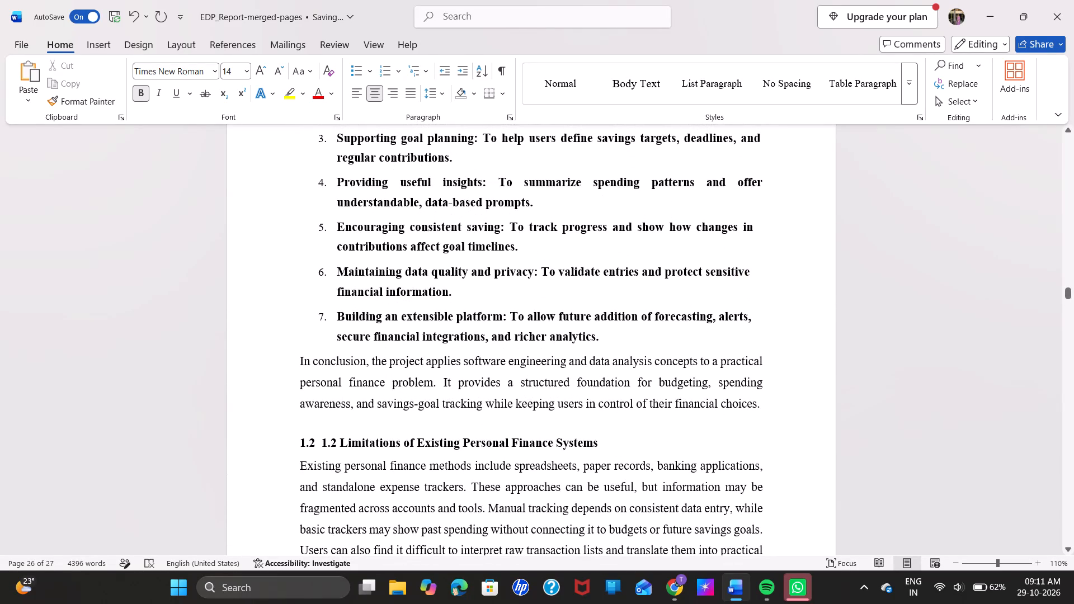
click(322, 443)
key(BackSpace)
key(BackSpace)
Remove the duplicate automatic number and its indent from the "1.1 Background and Motivation" heading.
scroll(322, 443, up, 1)
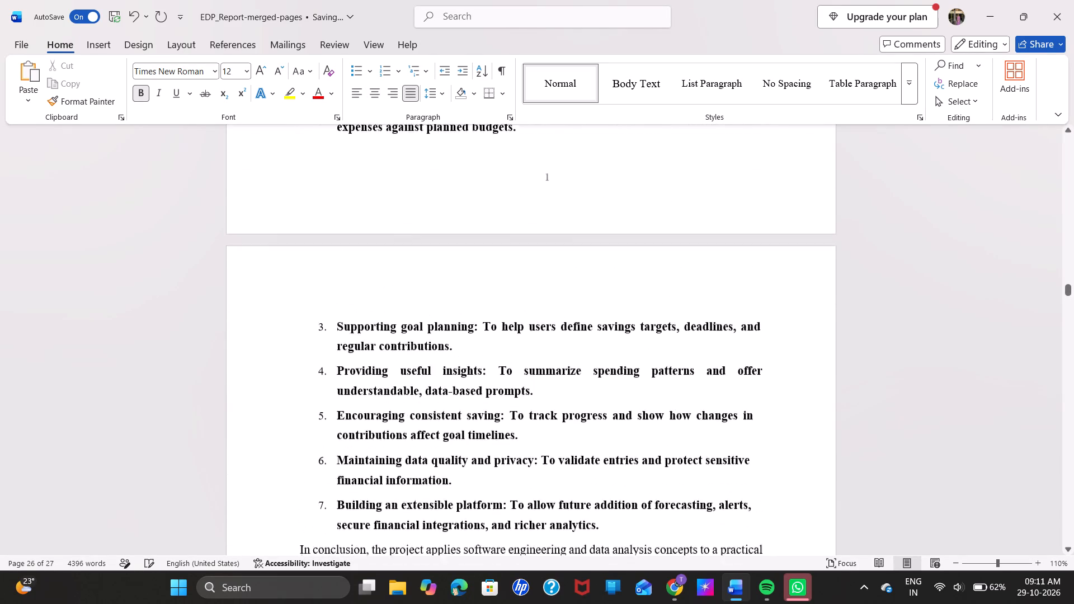
scroll(322, 443, up, 2)
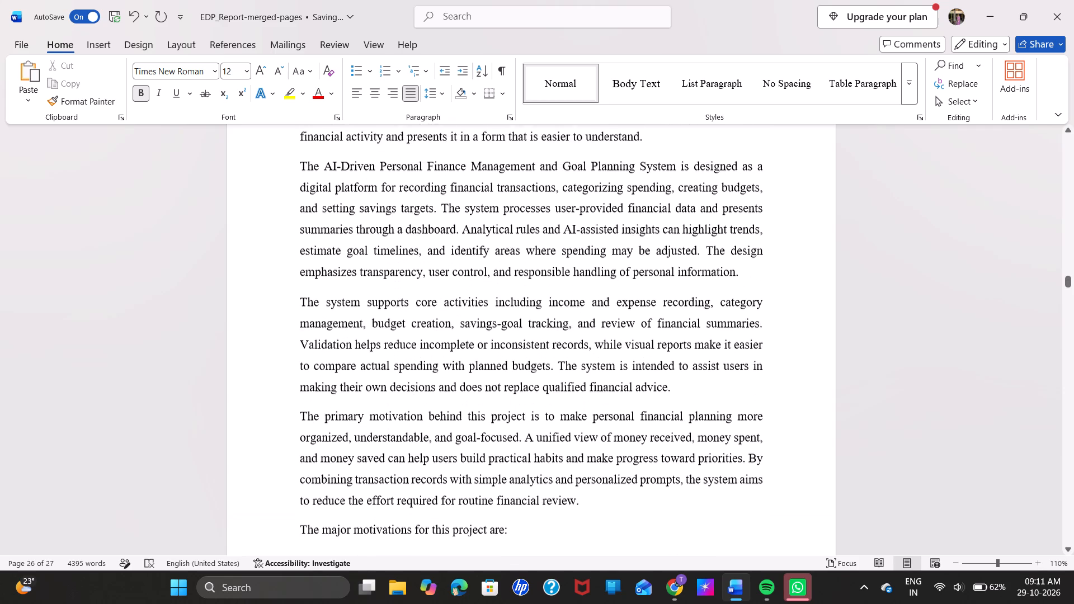
scroll(323, 413, up, 1)
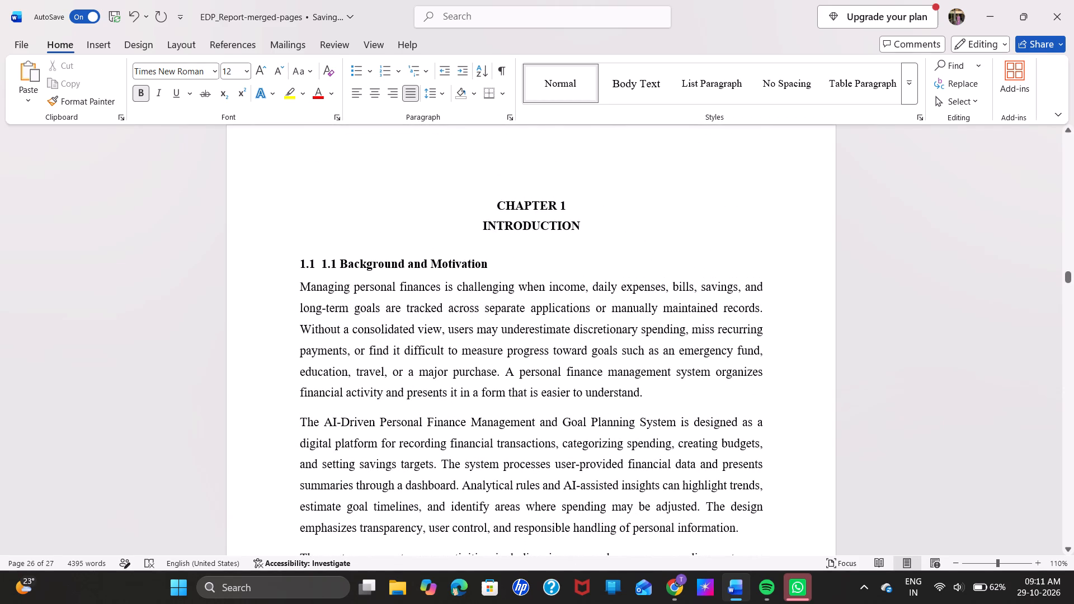
click(321, 267)
key(BackSpace)
key(BackSpace)
Remove the extra automatic number and its indent from the "1.3 Concept and Significance" heading.
scroll(321, 267, down, 4)
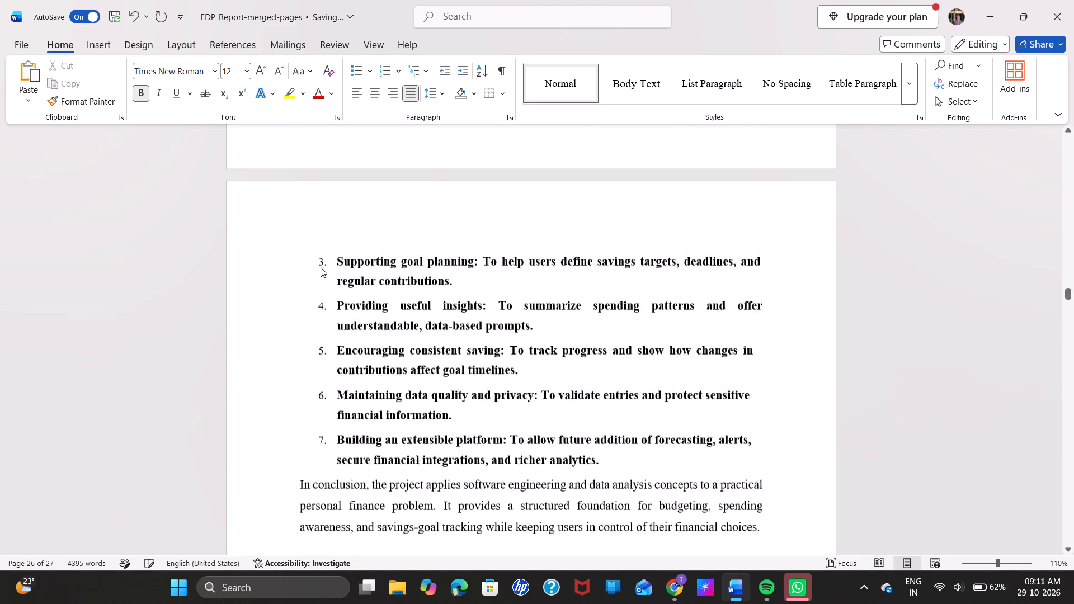
scroll(321, 267, down, 4)
click(319, 273)
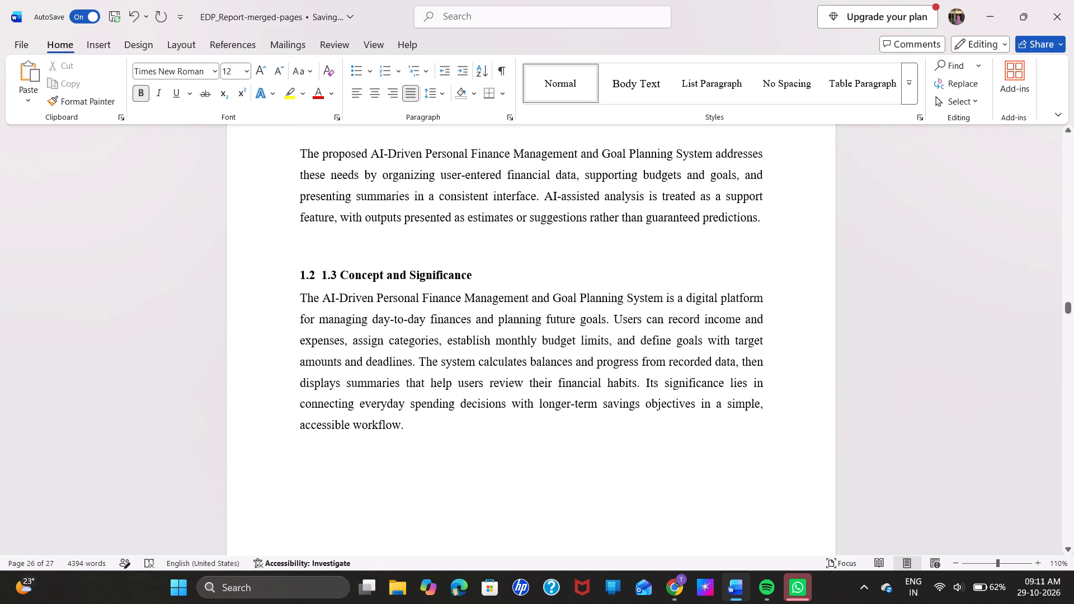
key(BackSpace)
key(BackSpace)
Delete the break after the Chapter 2 paragraph ending "user-defined targets." so the following text continues on the same page.
scroll(319, 273, down, 4)
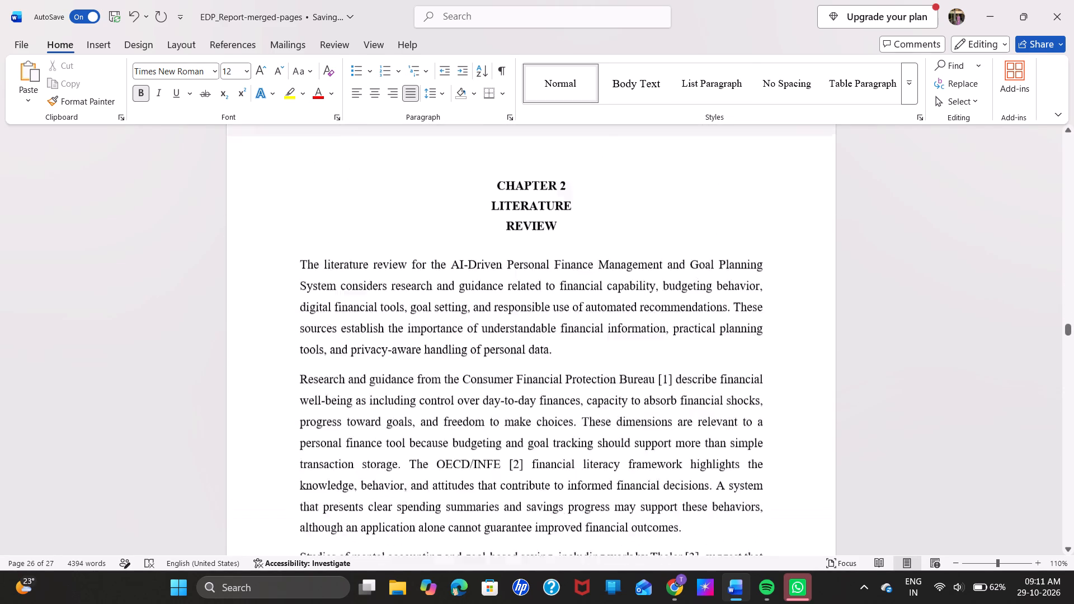
scroll(319, 273, down, 1)
scroll(319, 273, up, 2)
scroll(319, 273, down, 1)
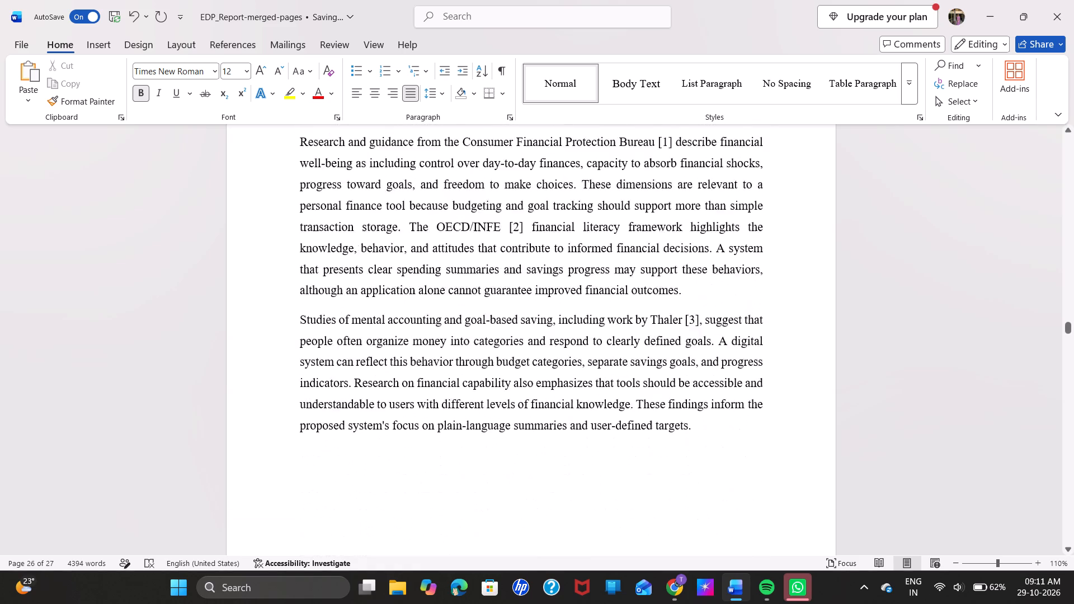
scroll(319, 273, down, 2)
scroll(319, 273, up, 1)
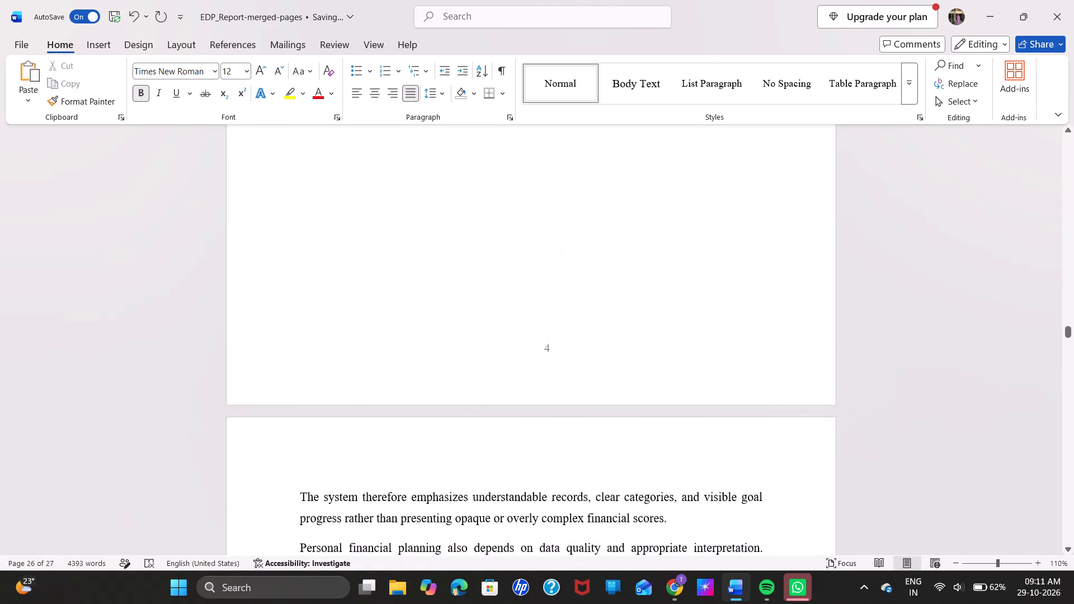
scroll(319, 273, up, 1)
click(696, 309)
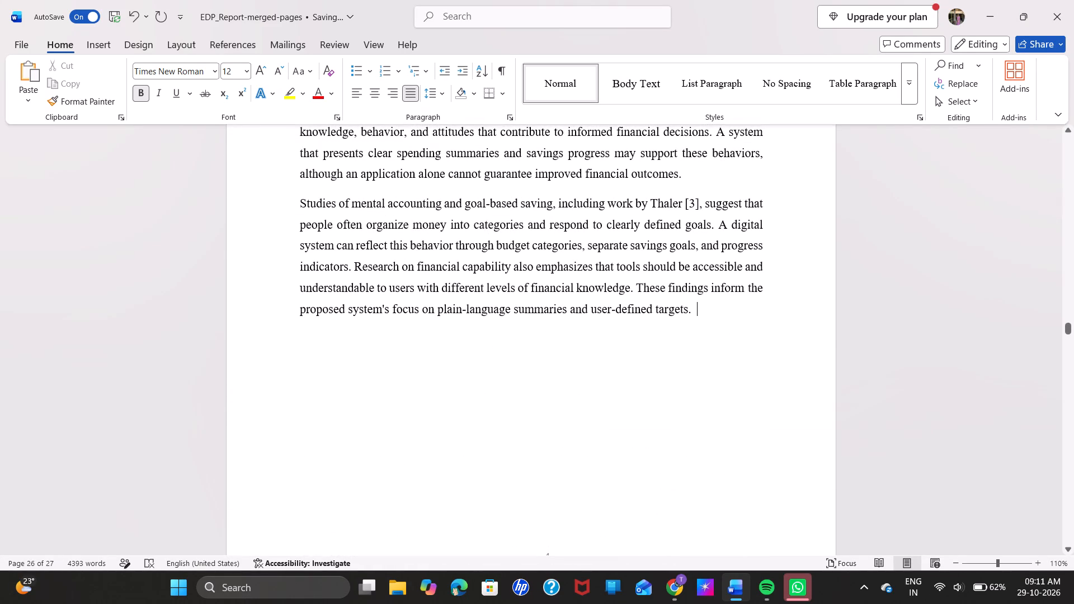
key(Delete)
Remove the duplicate automatic number and its indent from the "3.1 Overall Methodological Design" heading in Chapter 3.
scroll(696, 309, down, 1)
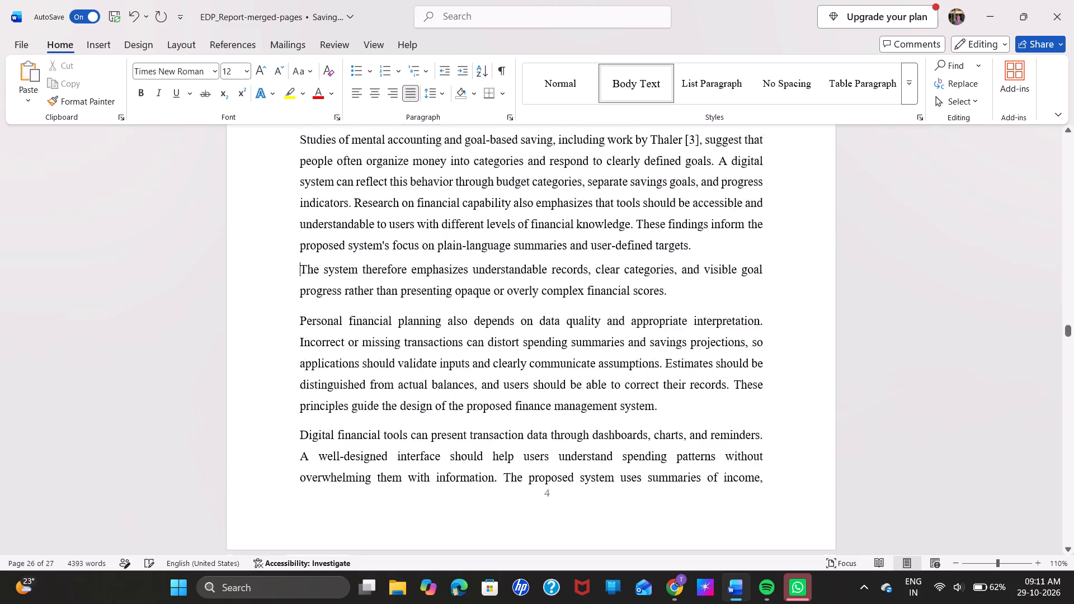
scroll(696, 309, down, 3)
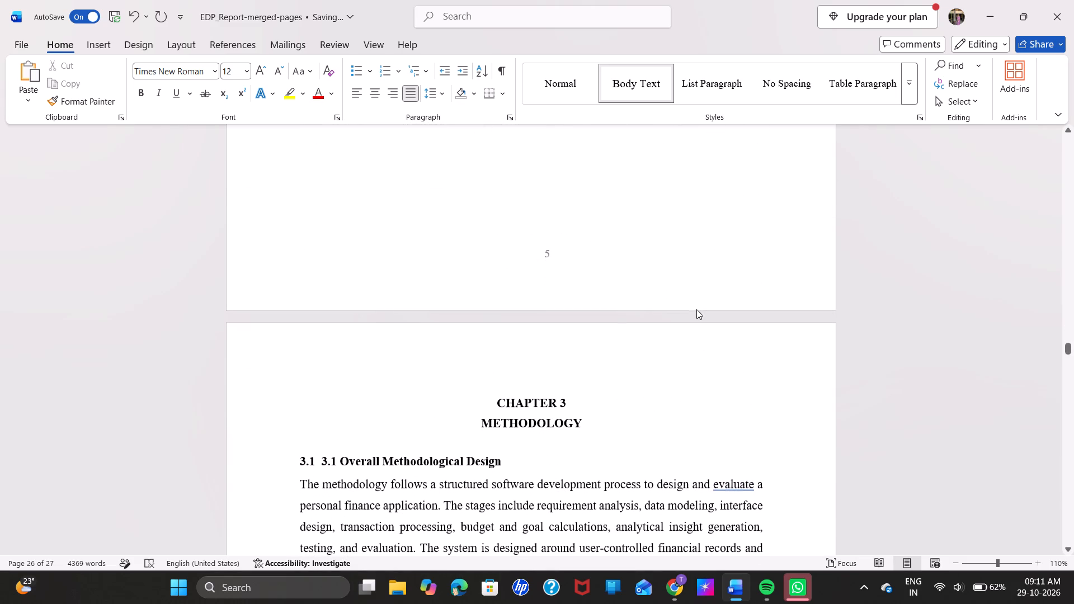
click(322, 460)
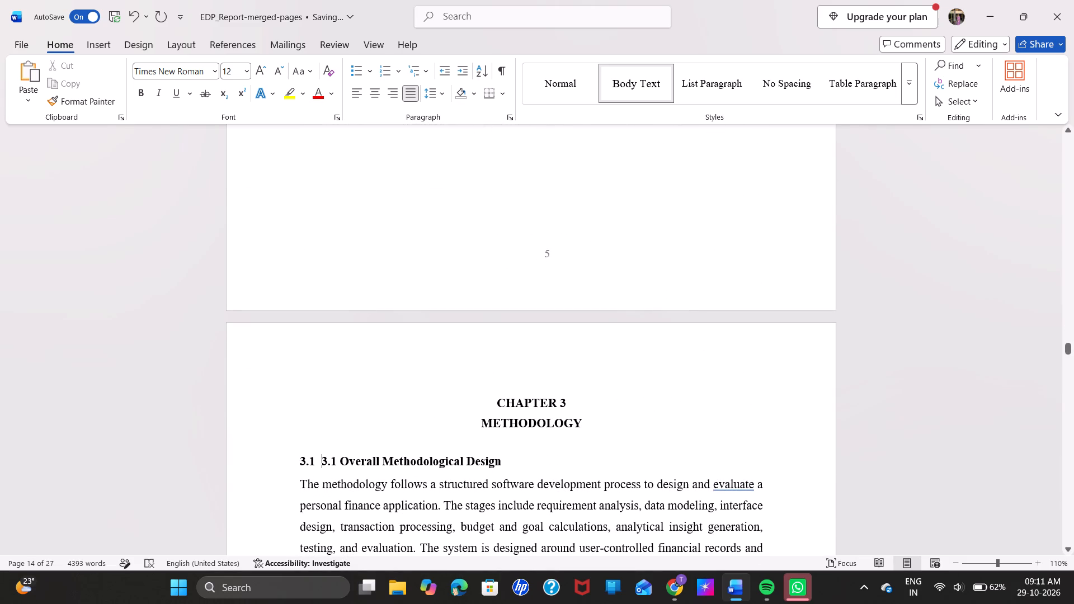
key(BackSpace)
key(BackSpace)
Remove the extra automatic number and its indent from the "3.2 Data Collection and Preprocessing Strategy" heading below Fig. 3.1.
scroll(322, 460, down, 2)
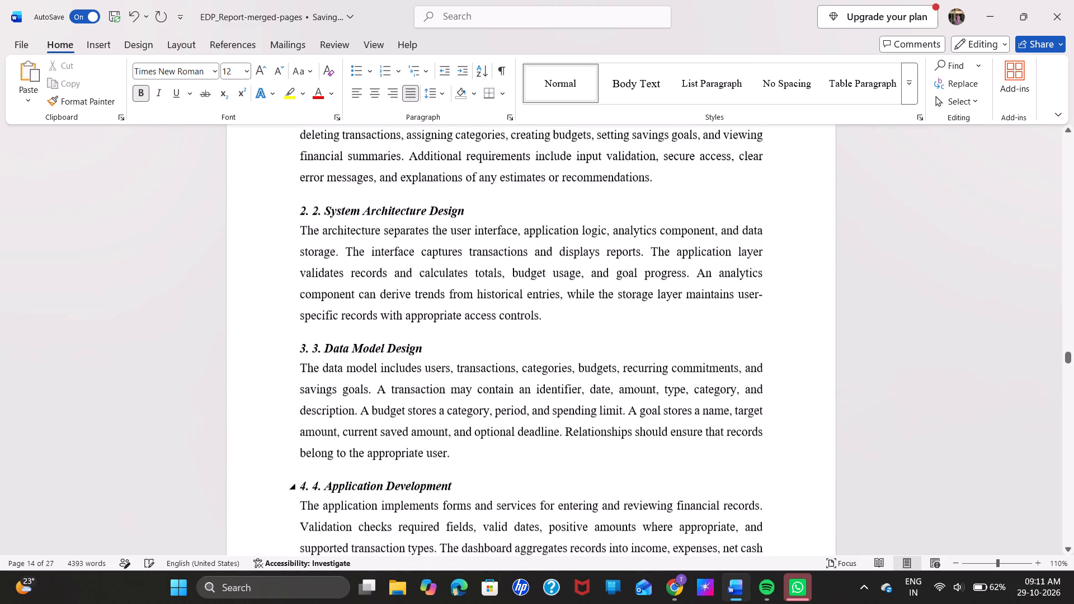
scroll(322, 460, down, 2)
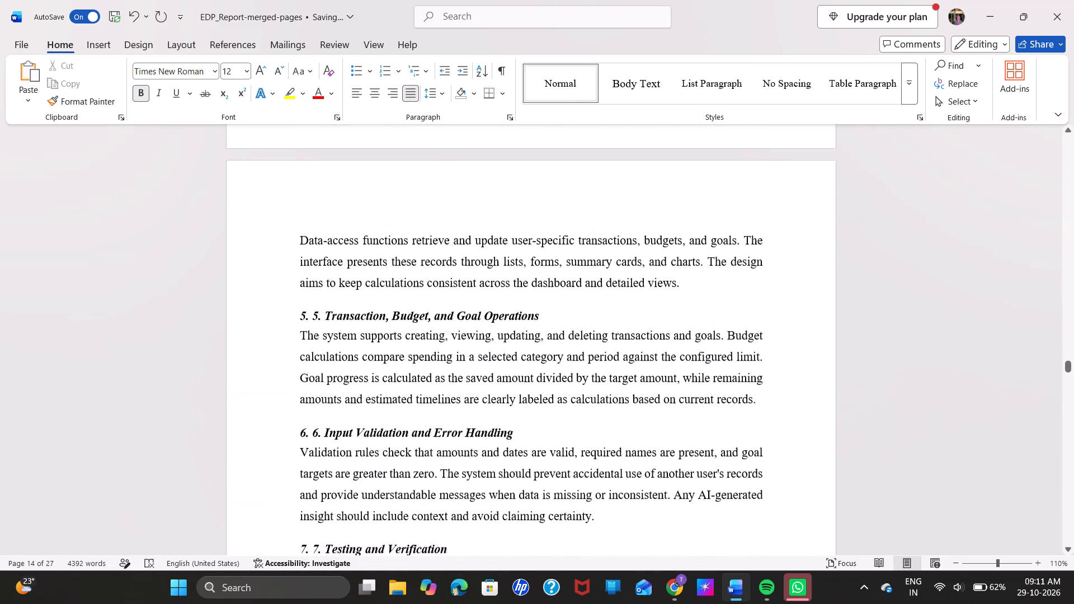
scroll(323, 419, down, 2)
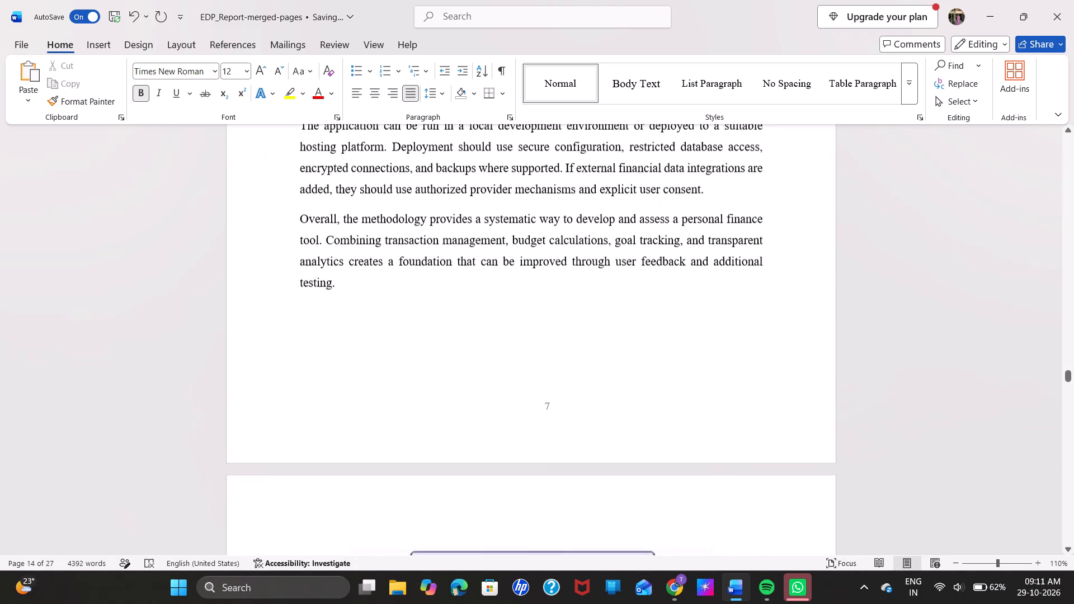
scroll(323, 419, down, 3)
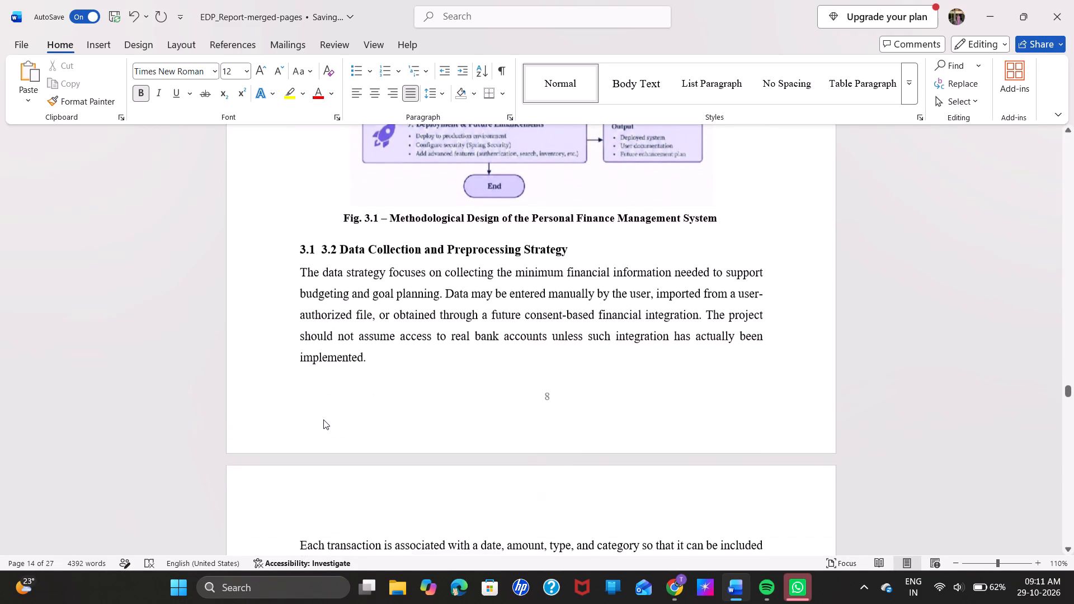
scroll(323, 419, down, 1)
click(318, 245)
key(BackSpace)
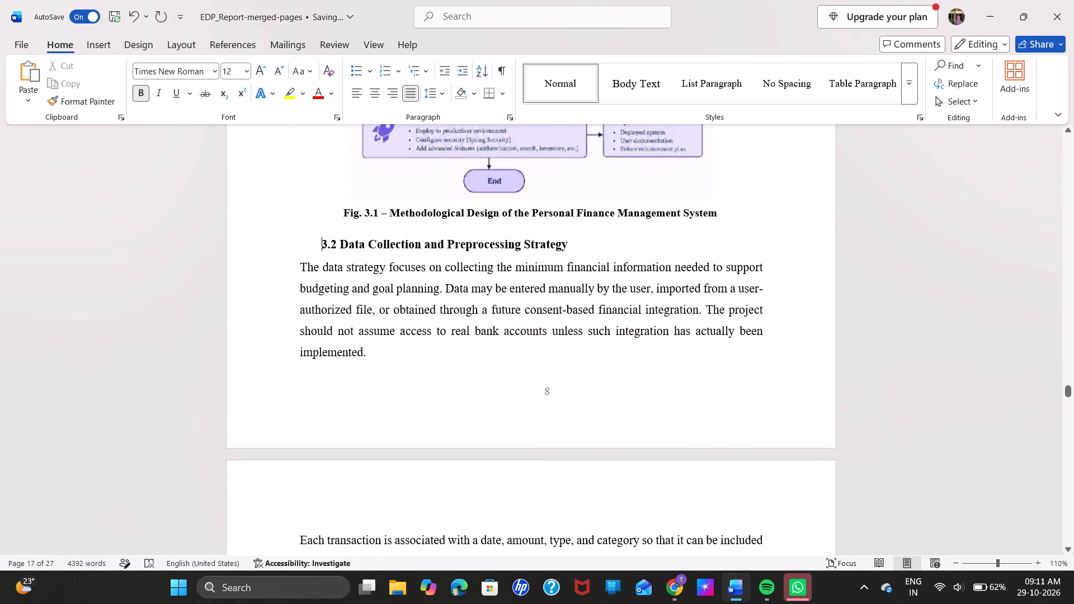
key(BackSpace)
Remove the extra automatic number and its indent from the "3.3 Natural Language Processing for Financial Query Support" heading.
scroll(318, 245, down, 4)
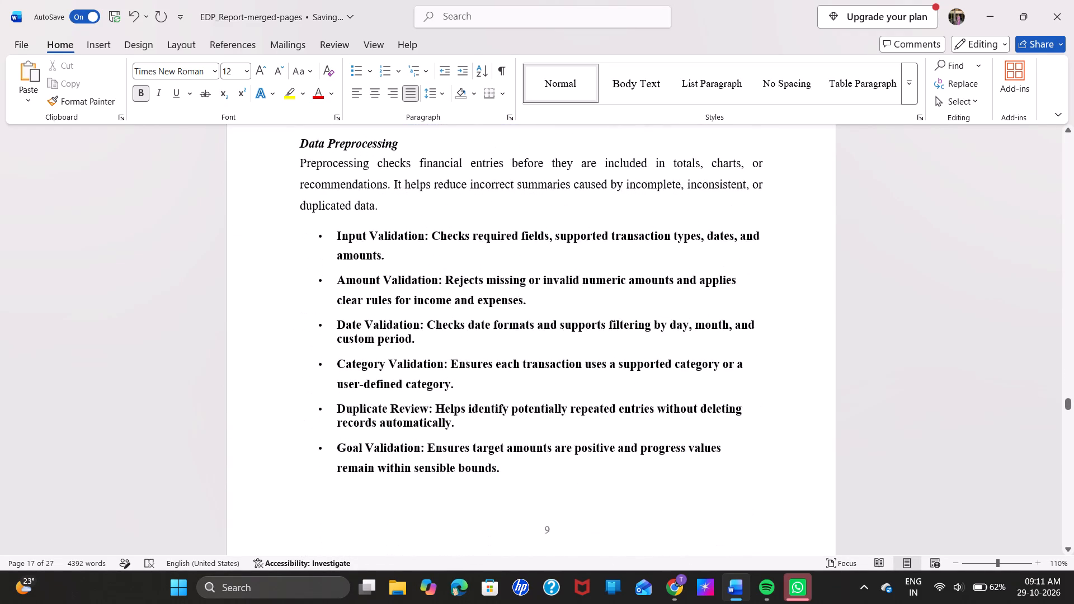
scroll(318, 245, down, 1)
click(321, 242)
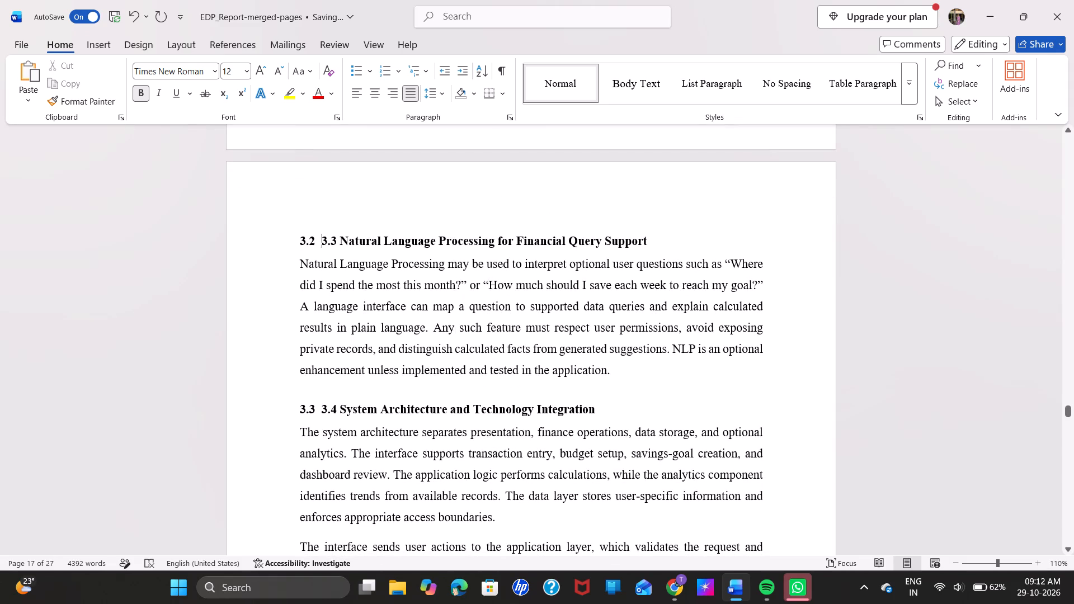
key(BackSpace)
key(BackSpace)
Remove the extra automatic number and its indent from the "3.4 System Architecture and Technology Integration" heading.
scroll(321, 242, down, 1)
click(322, 255)
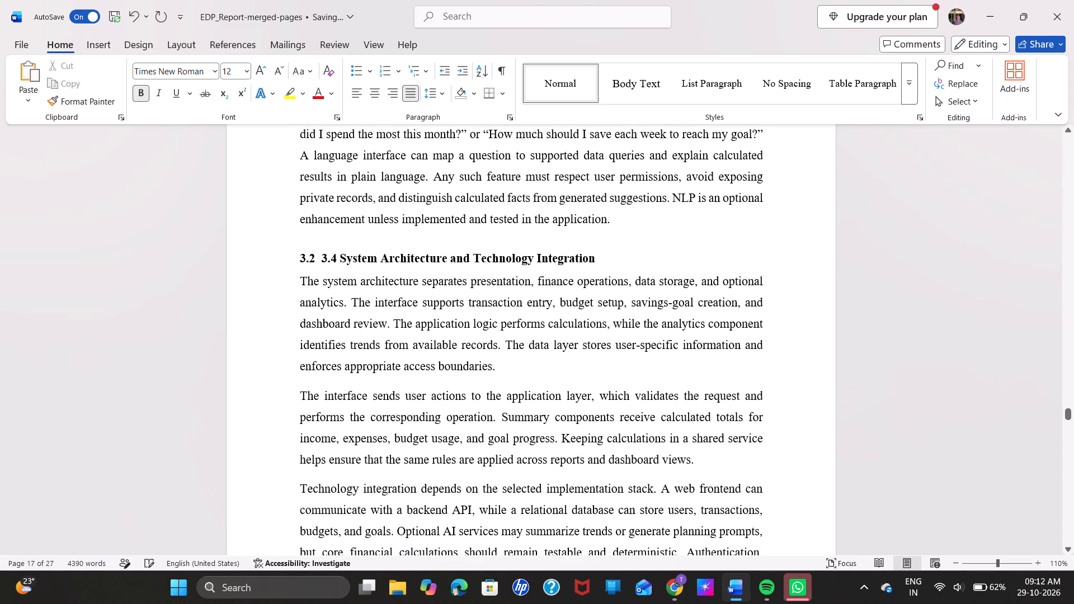
key(BackSpace)
key(BackSpace)
Join the paragraph starting "The architecture supports modular development" onto the end of the "Technology integration" paragraph in section 3.4.
scroll(322, 255, down, 2)
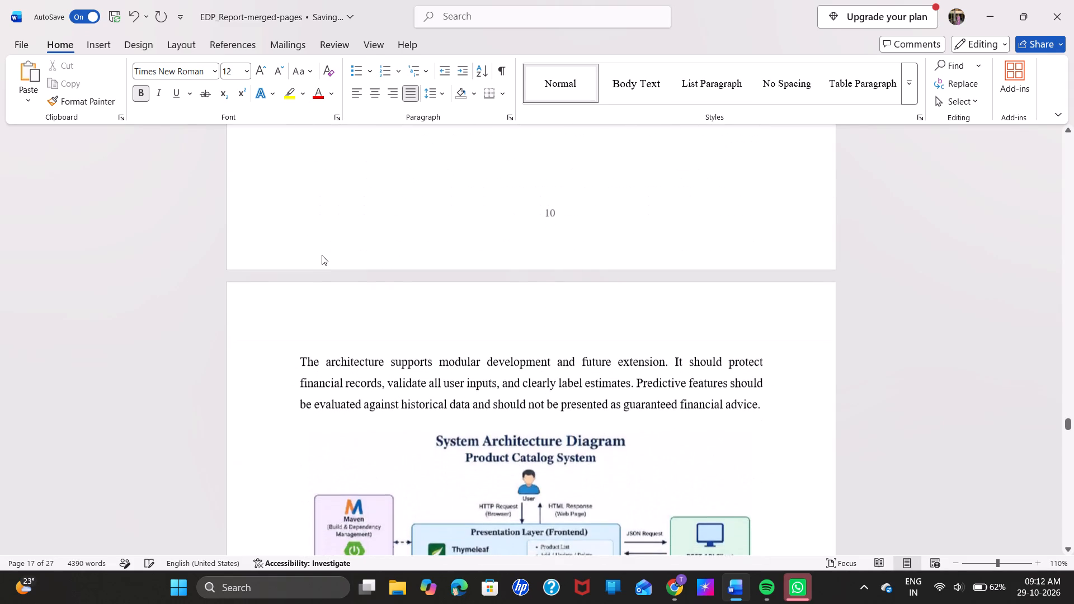
scroll(322, 255, down, 1)
scroll(322, 255, up, 2)
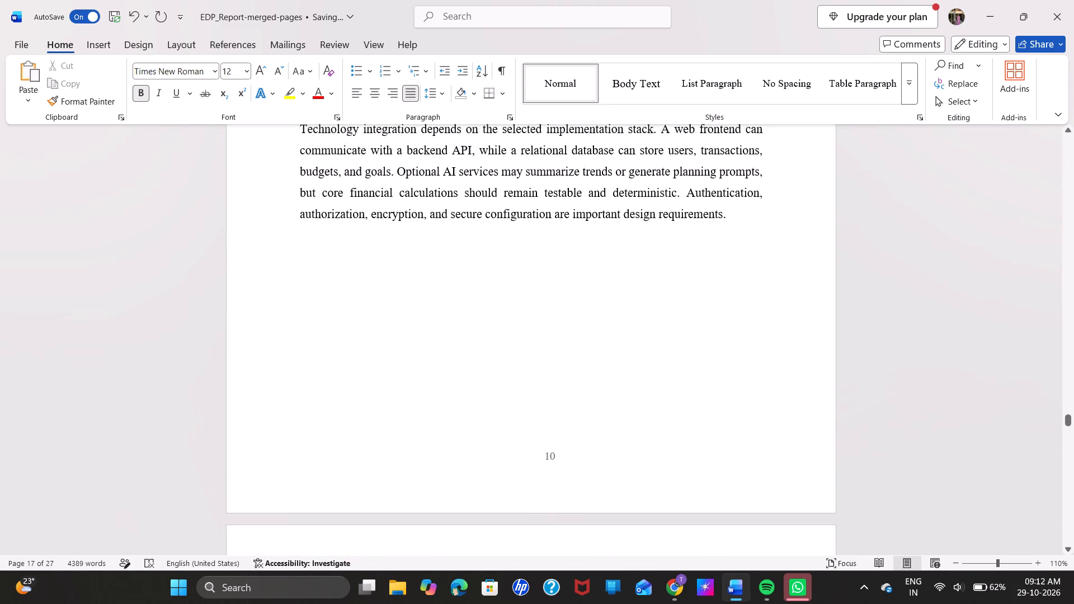
click(728, 217)
key(BackSpace)
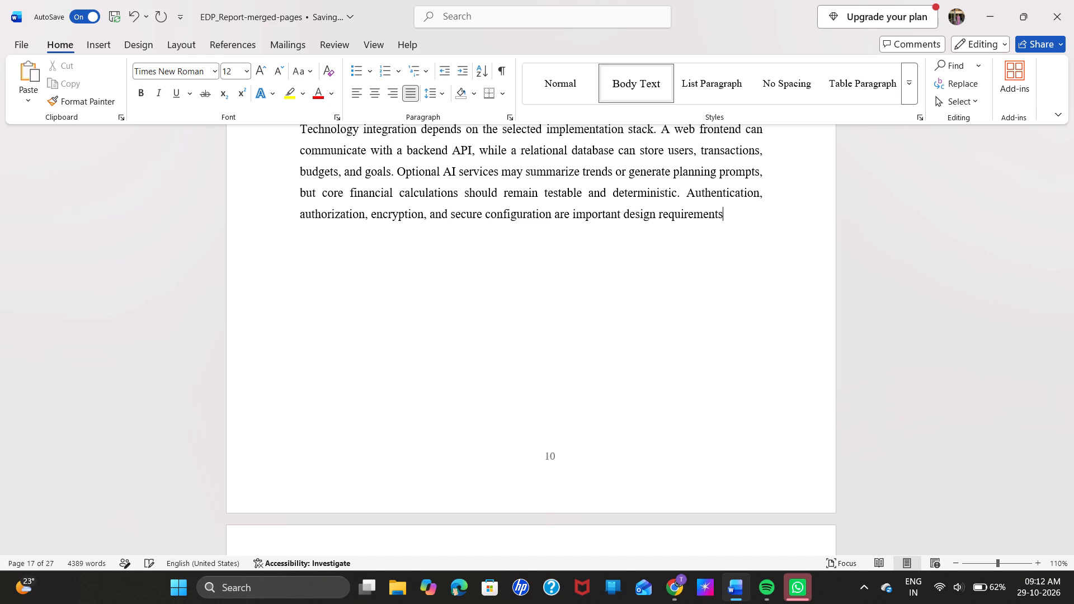
key(ctrl+z)
key(Delete)
key(Delete)
key(ctrl+z)
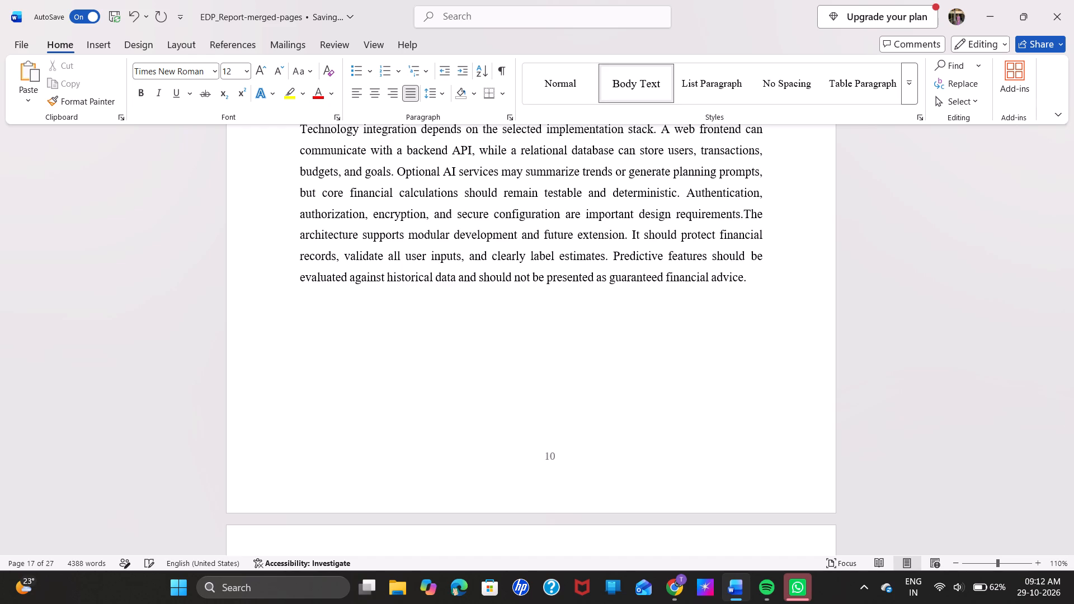
key(Delete)
scroll(721, 301, down, 2)
scroll(721, 301, up, 2)
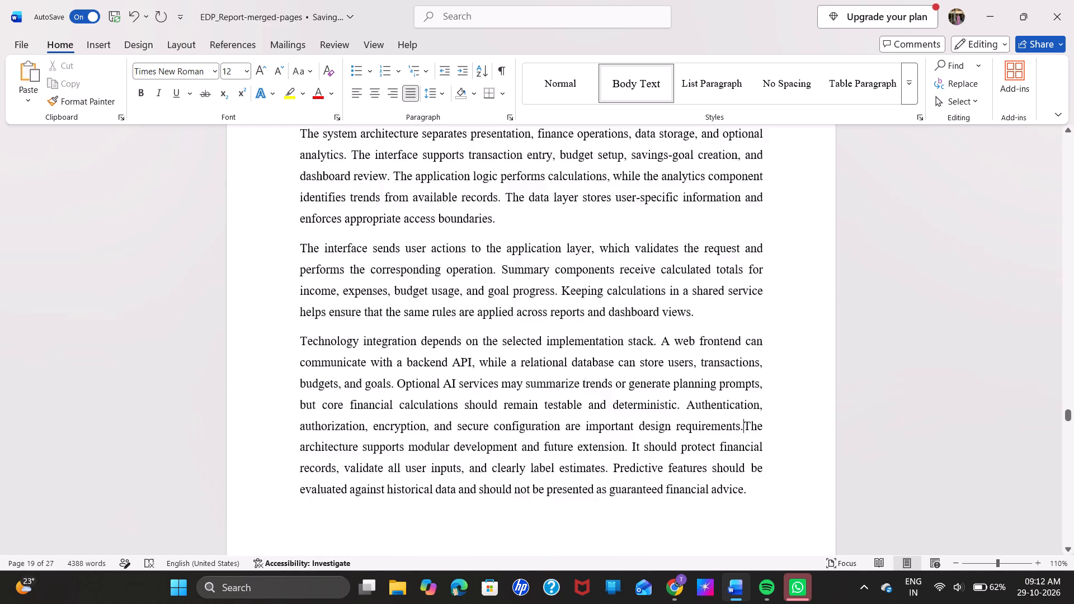
Insert a blank line between the Fig. 3.2 caption and its description paragraph.
scroll(721, 301, down, 4)
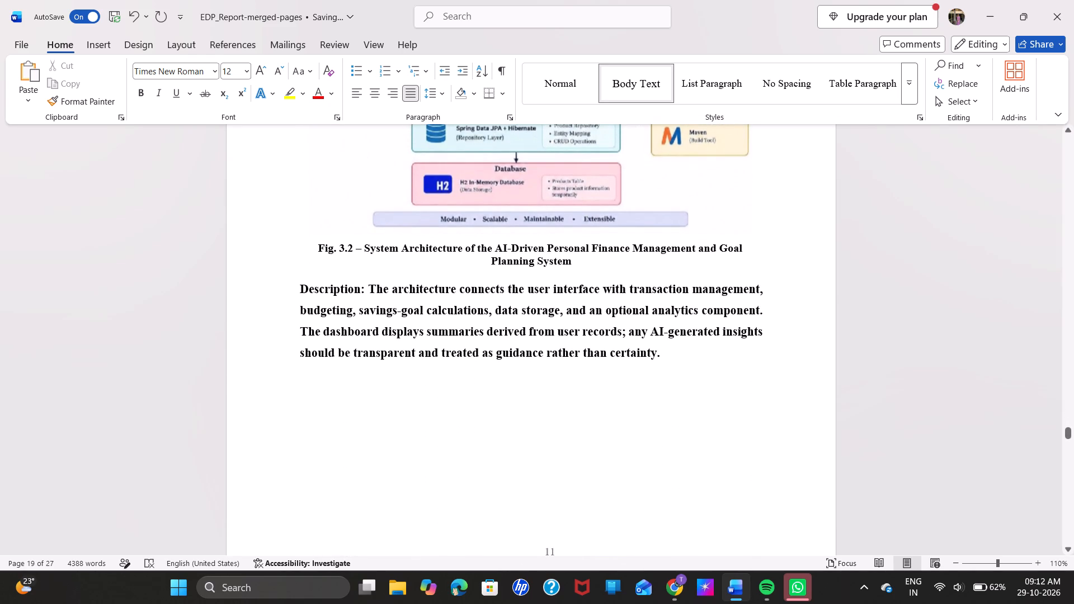
scroll(721, 301, down, 1)
scroll(721, 301, up, 2)
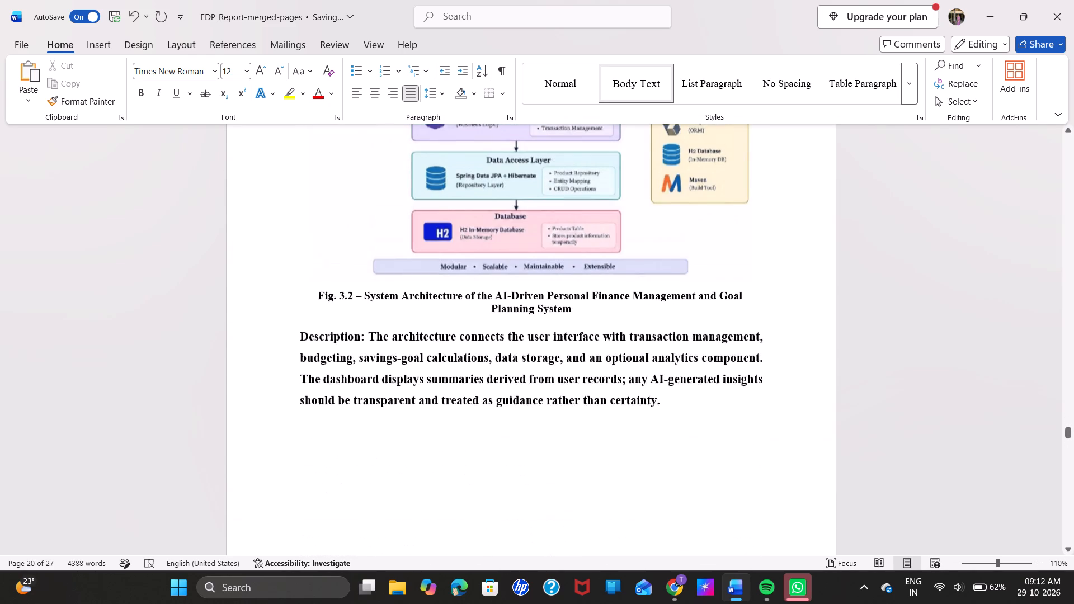
click(605, 329)
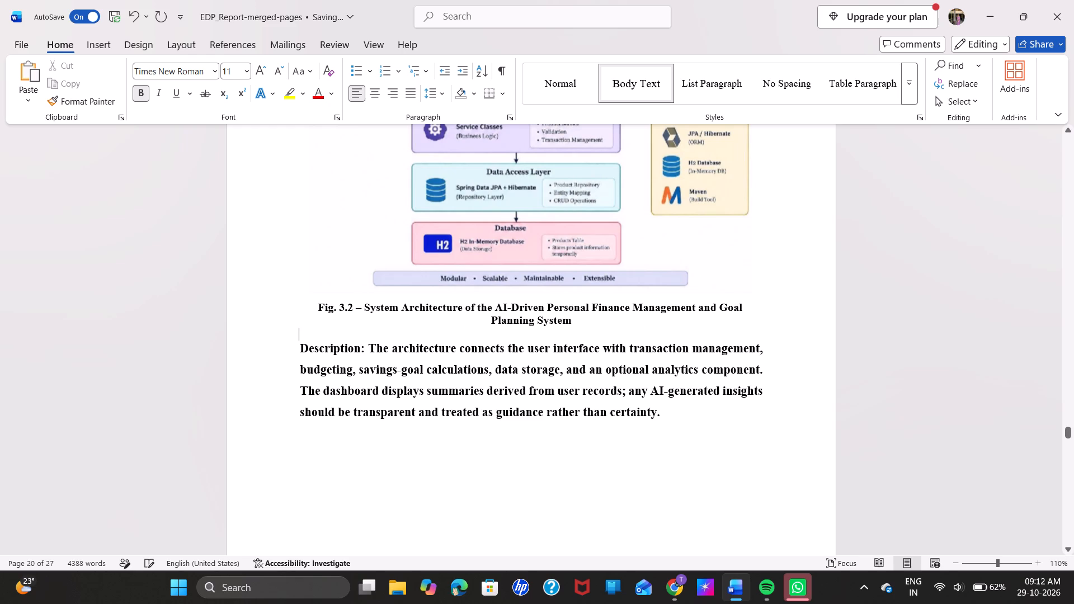
key(Return)
Remove bold from the Fig. 3.2 description text, keeping only the "Description:" label bold.
scroll(605, 329, down, 3)
scroll(605, 329, up, 1)
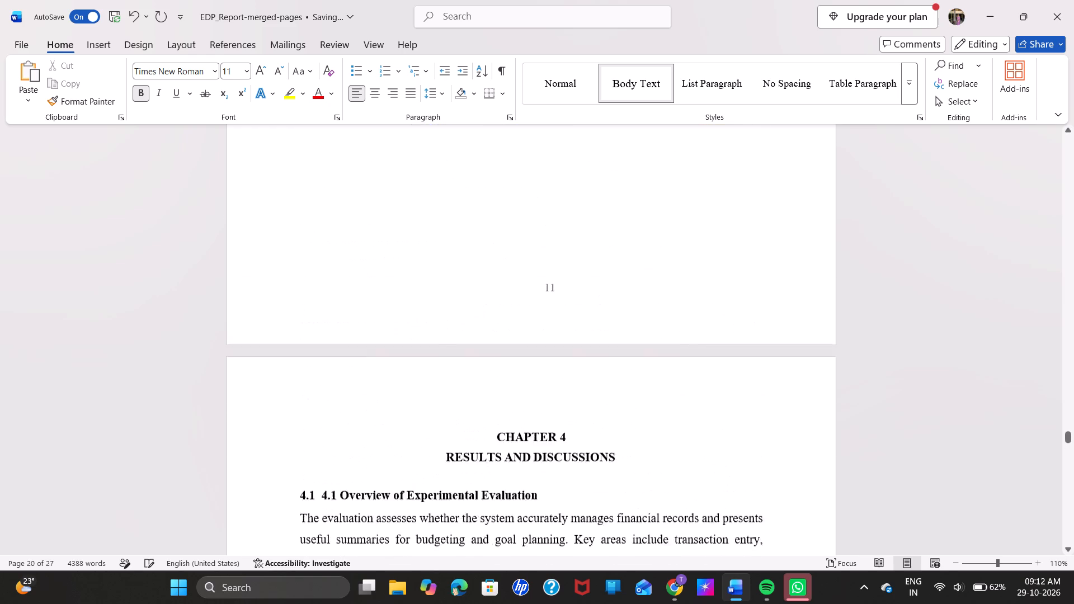
scroll(605, 329, up, 2)
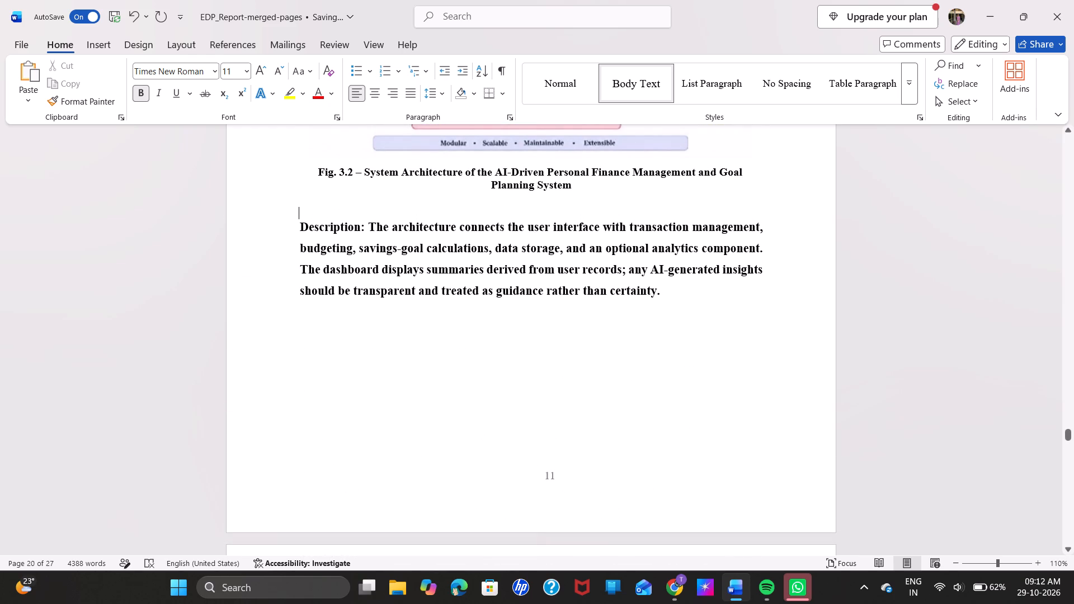
drag(368, 225, 718, 305)
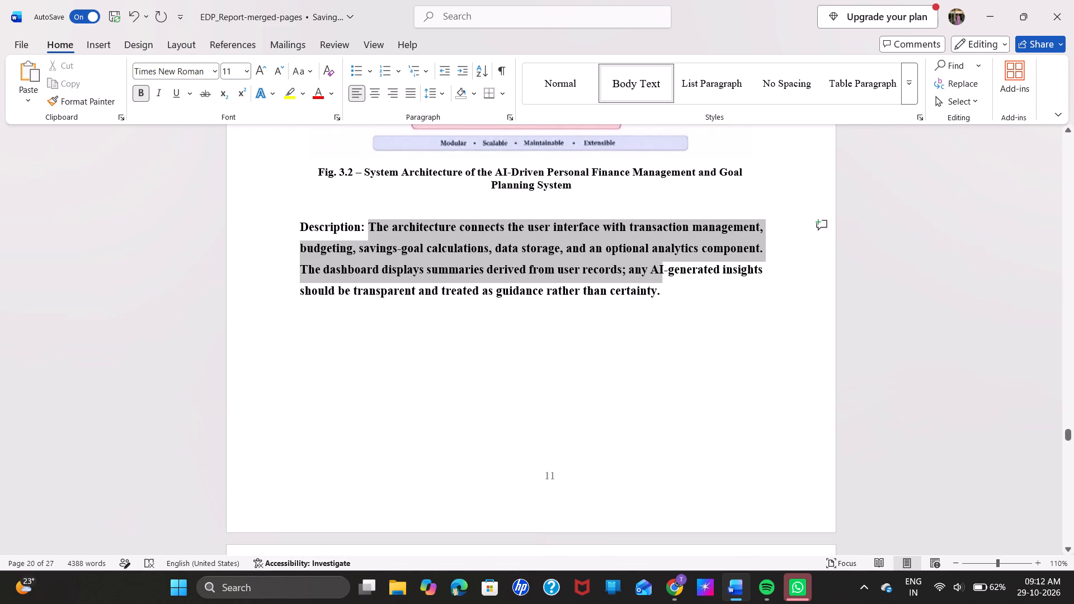
drag(718, 305, 738, 305)
click(751, 287)
click(600, 388)
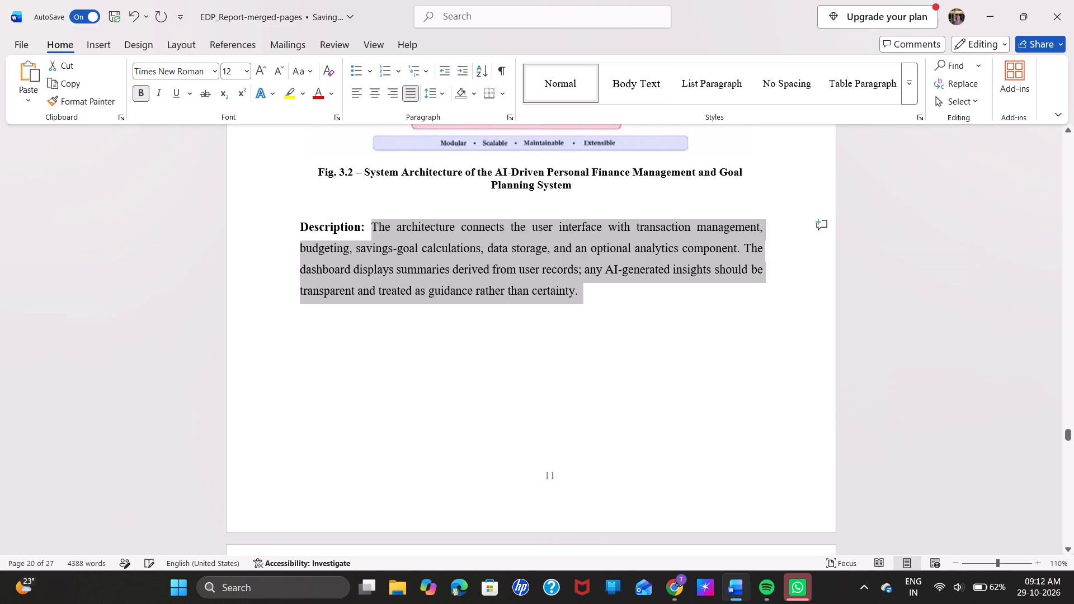
Remove the duplicate automatic number and its indent from the "4.1 Overview of Experimental Evaluation" heading in Chapter 4.
scroll(600, 388, down, 2)
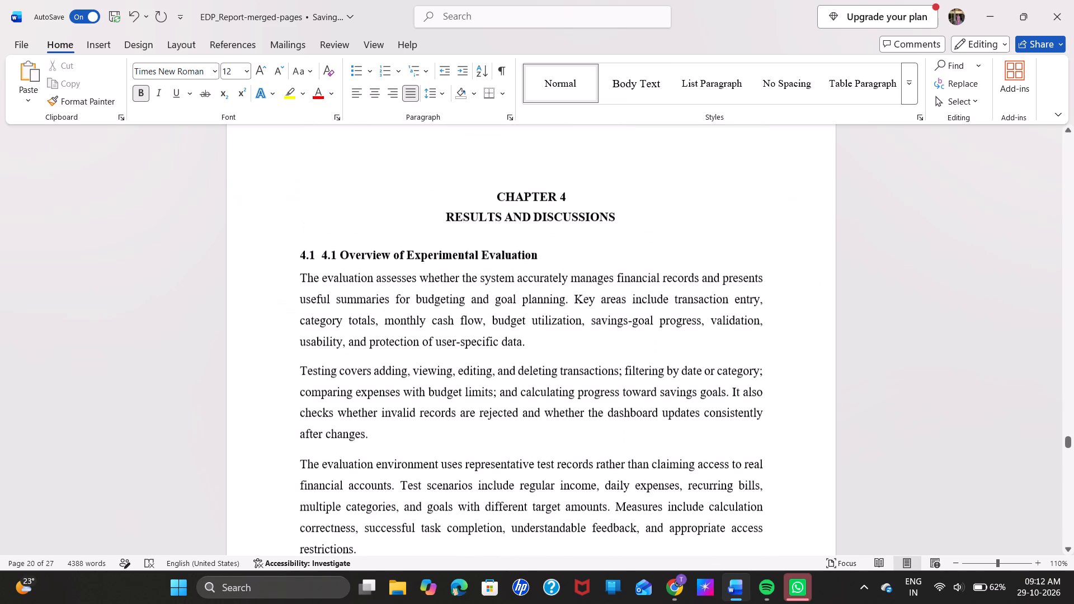
click(322, 256)
key(BackSpace)
key(BackSpace)
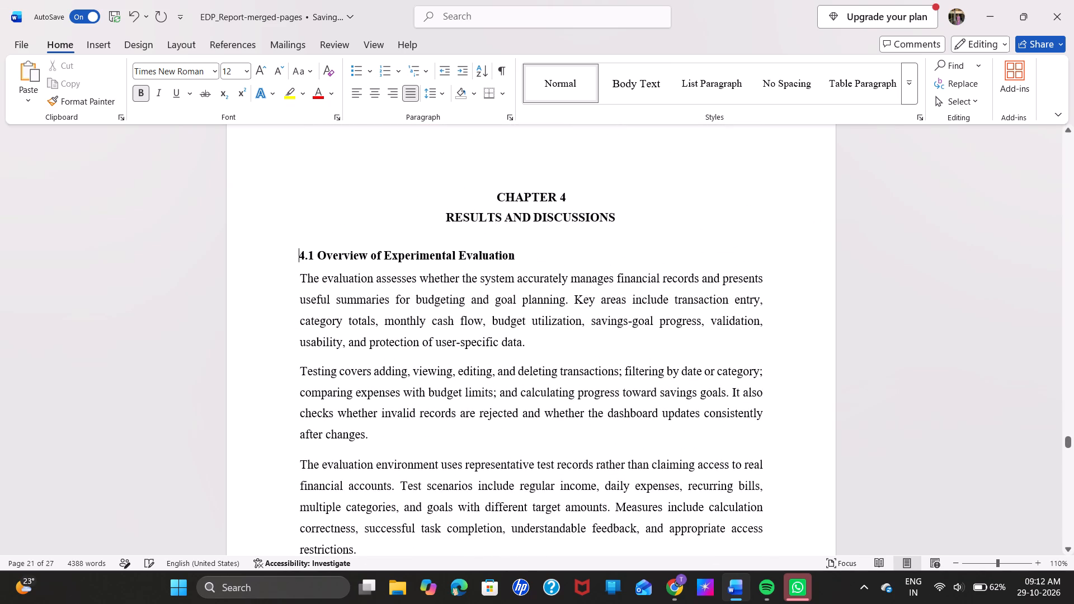
Review the rest of the report, from the Chapter 4 figures and tables through to the references.
scroll(322, 256, down, 3)
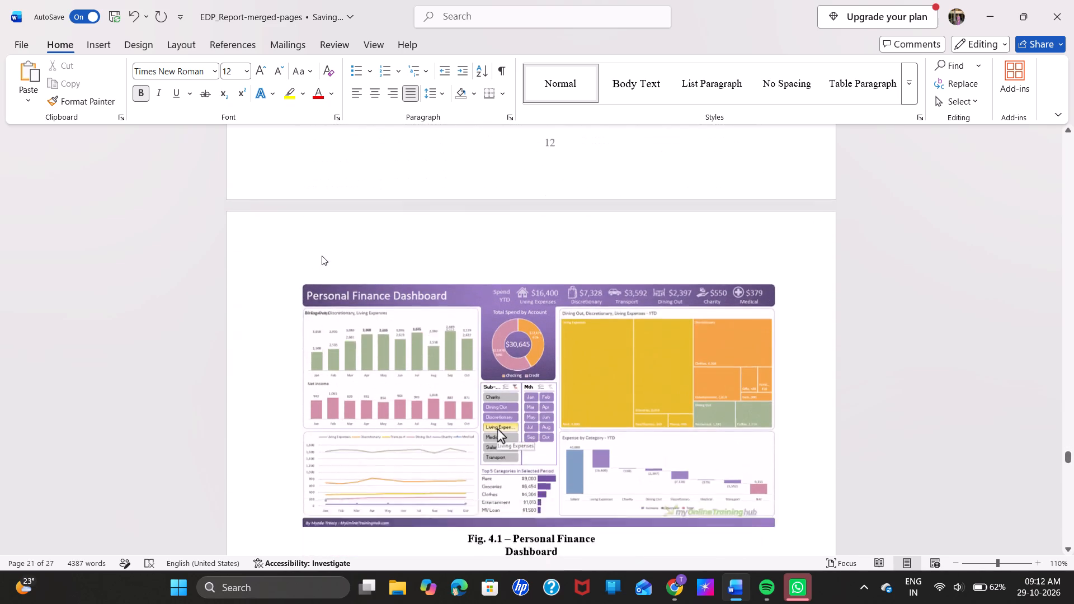
scroll(322, 256, down, 4)
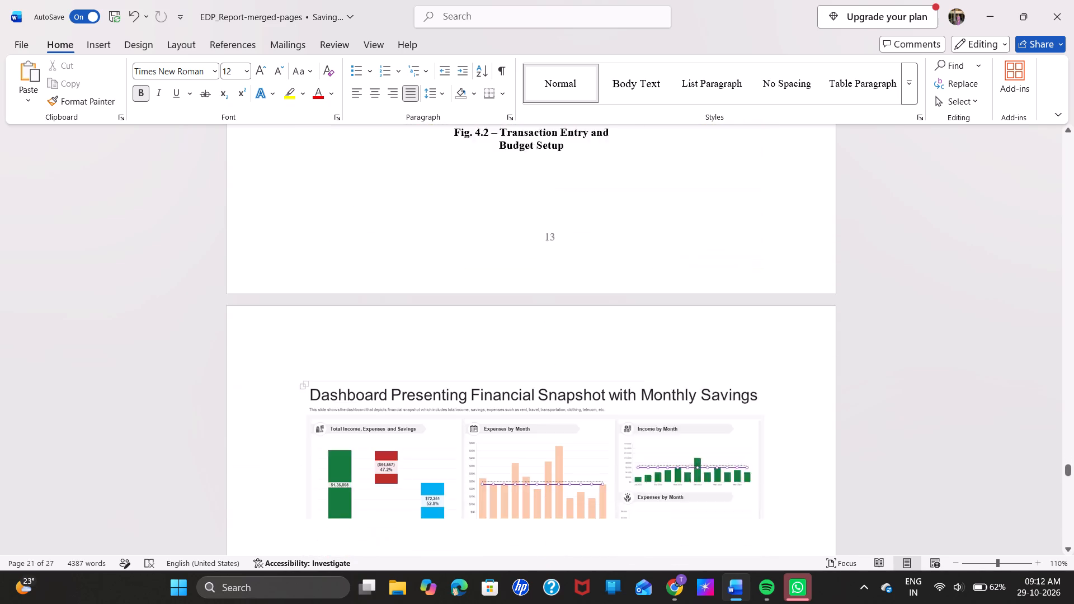
scroll(322, 256, down, 5)
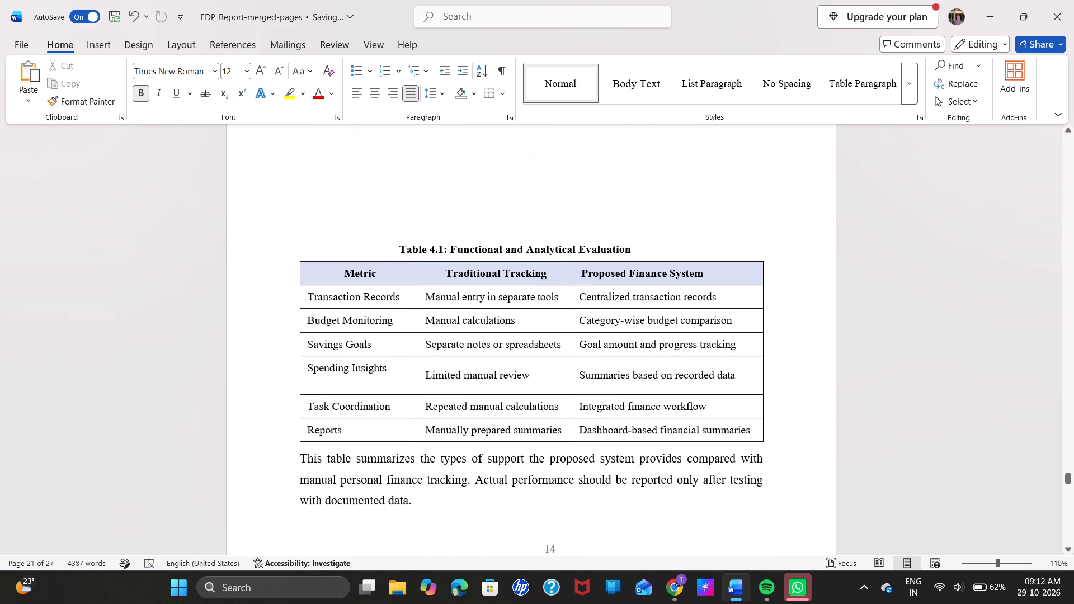
scroll(405, 257, down, 8)
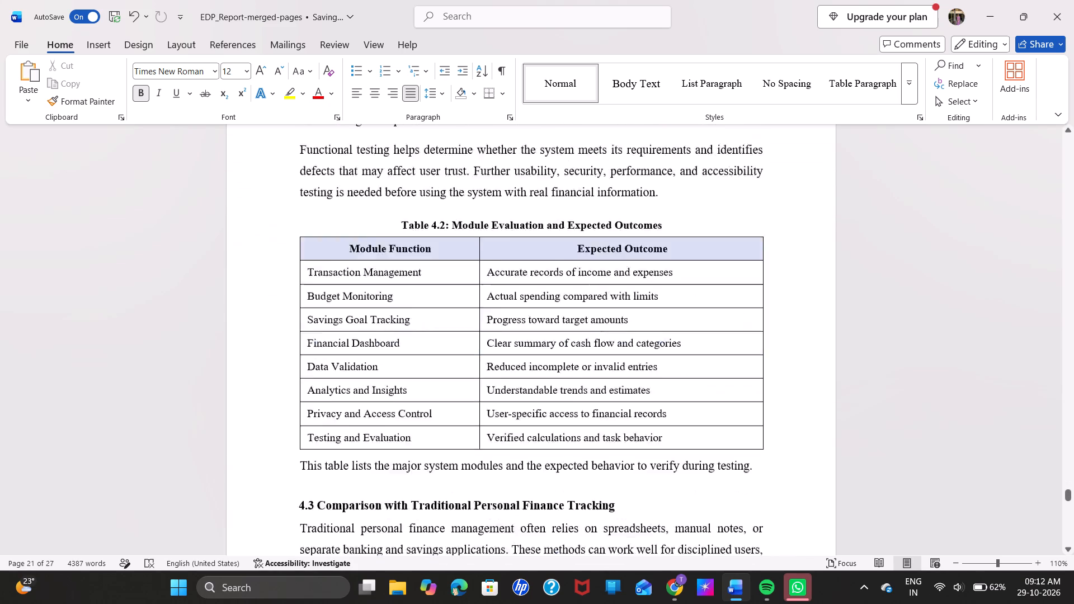
scroll(405, 257, down, 20)
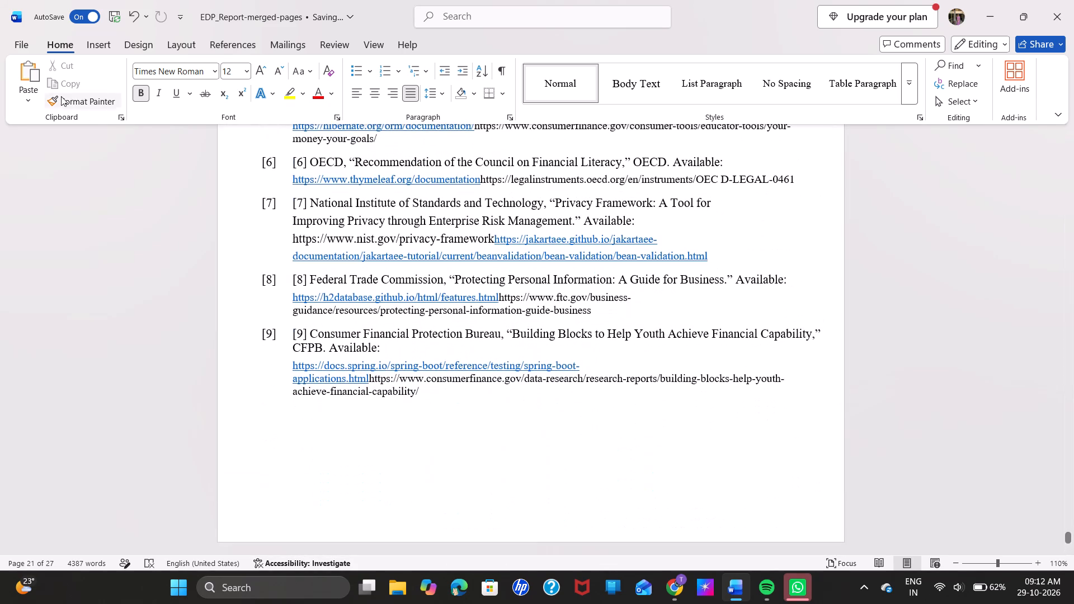
Save a copy of the report to the Desktop as a PDF named "EDP pdf".
click(16, 41)
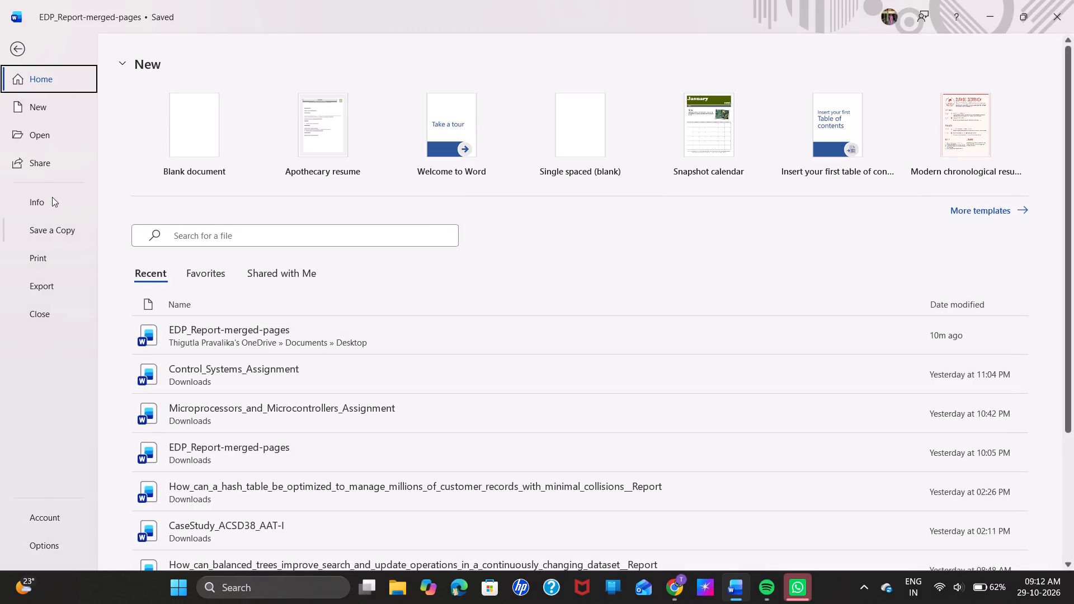
click(59, 234)
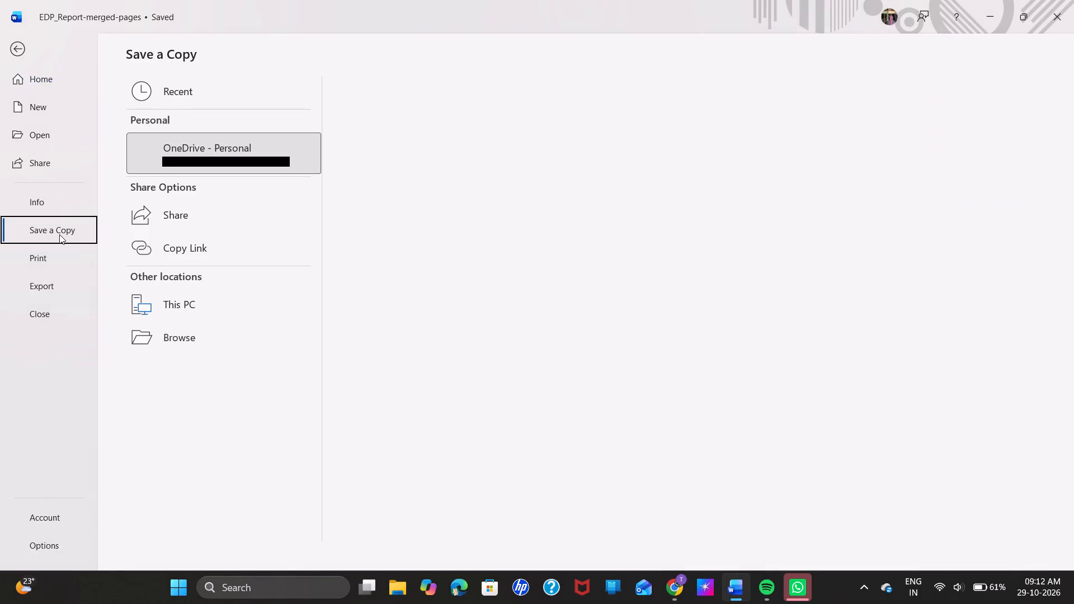
double_click(187, 295)
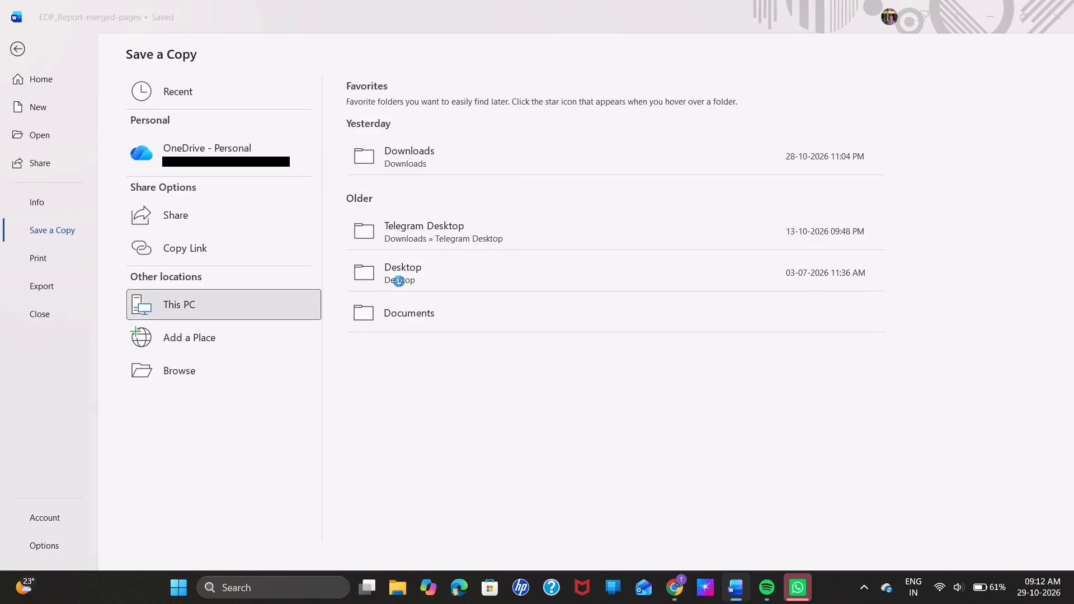
double_click(403, 280)
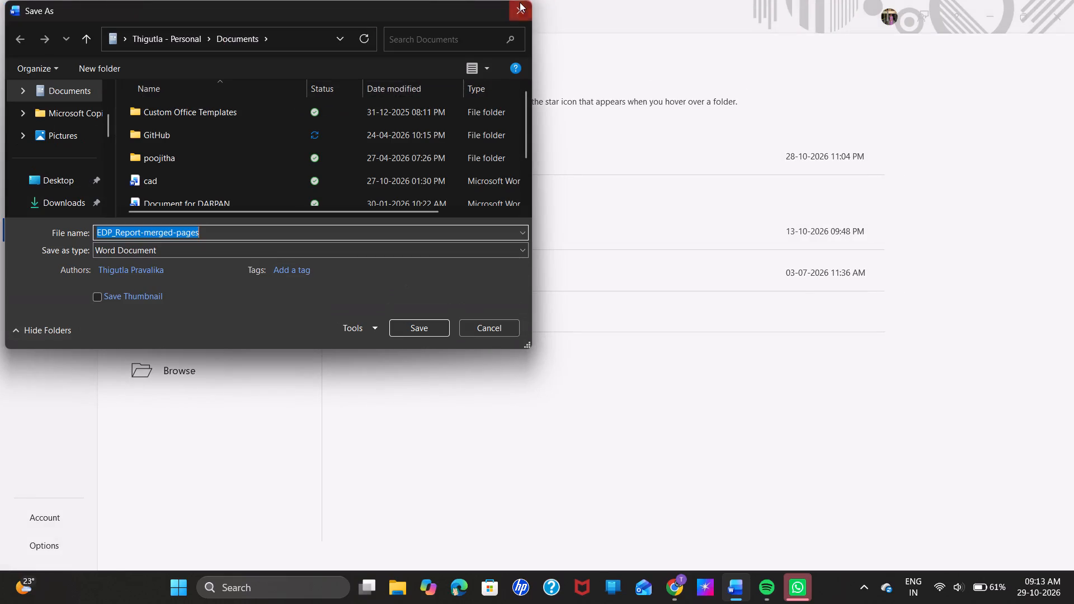
click(520, 7)
click(436, 272)
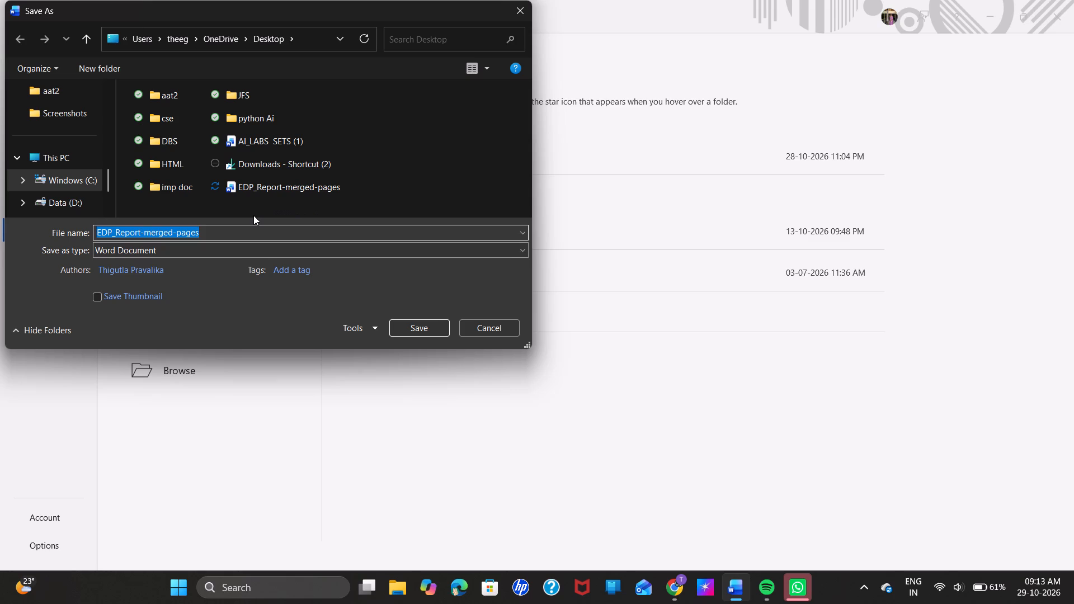
key(BackSpace)
text(EDP pdf)
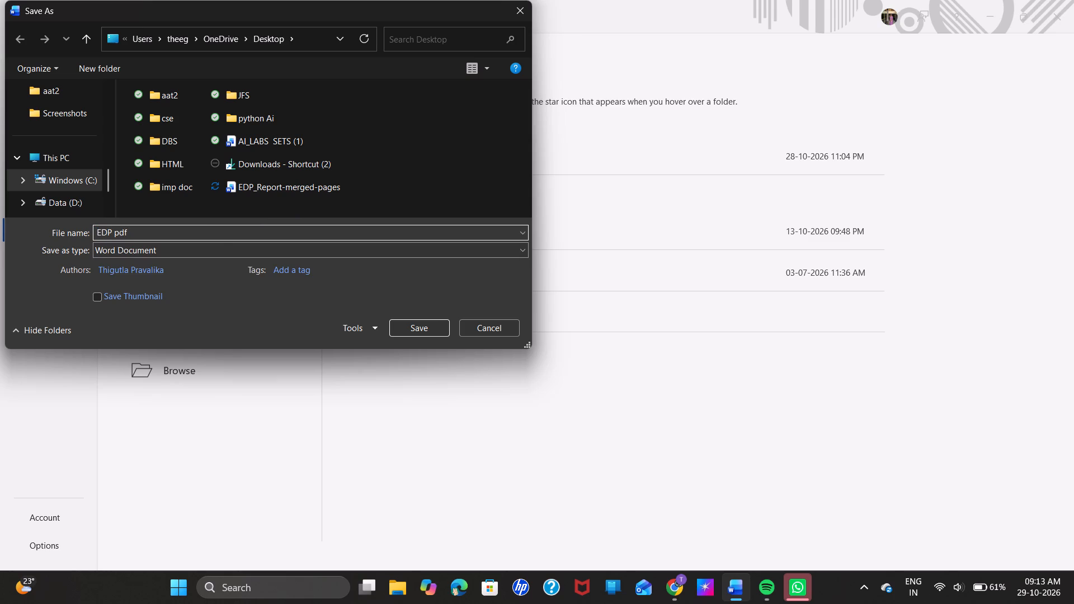
click(180, 253)
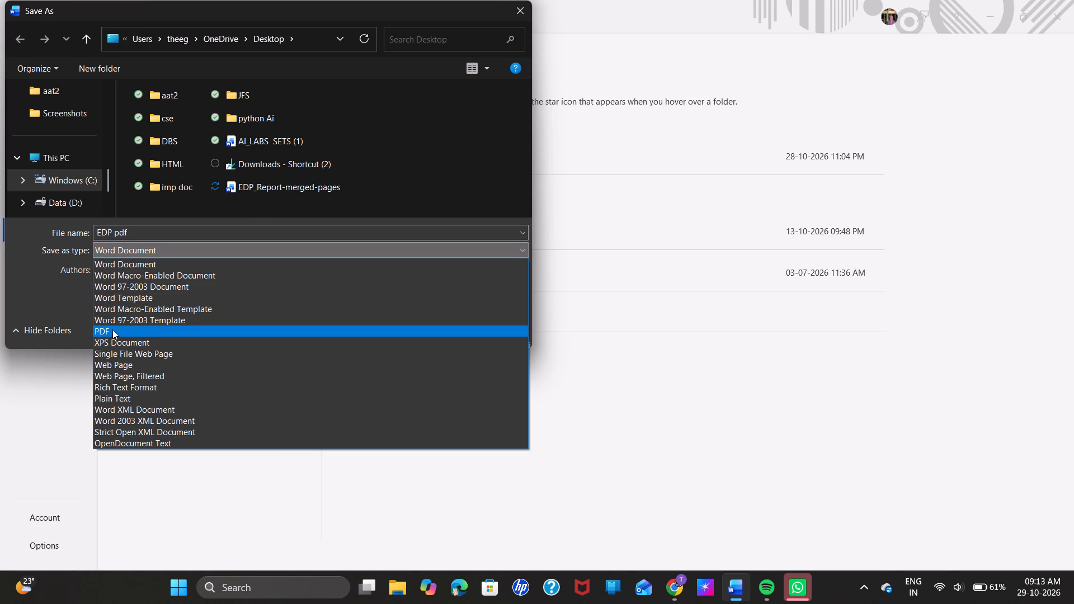
click(112, 329)
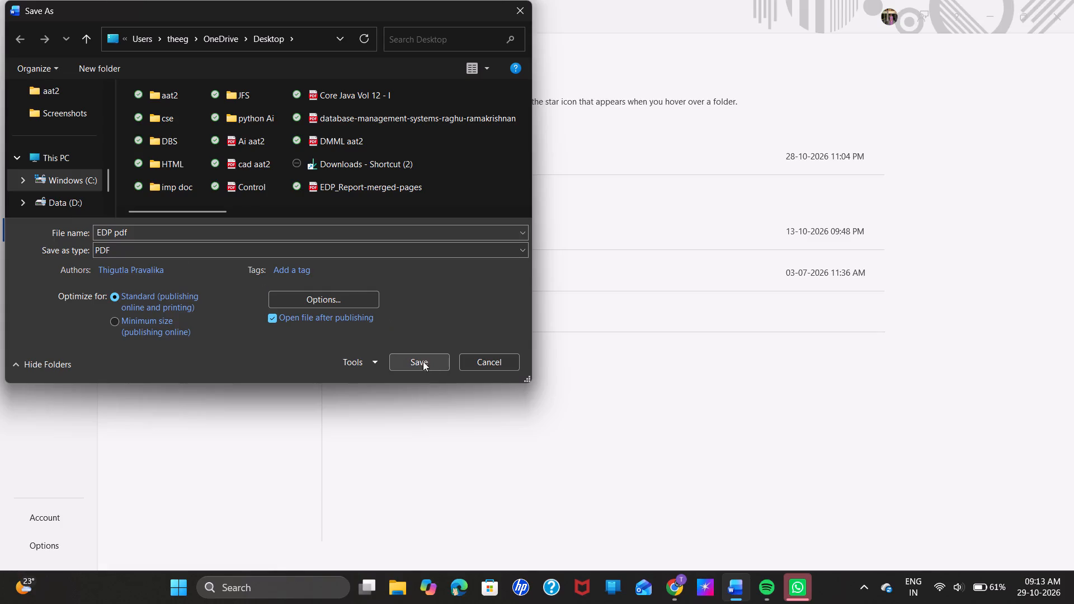
click(422, 359)
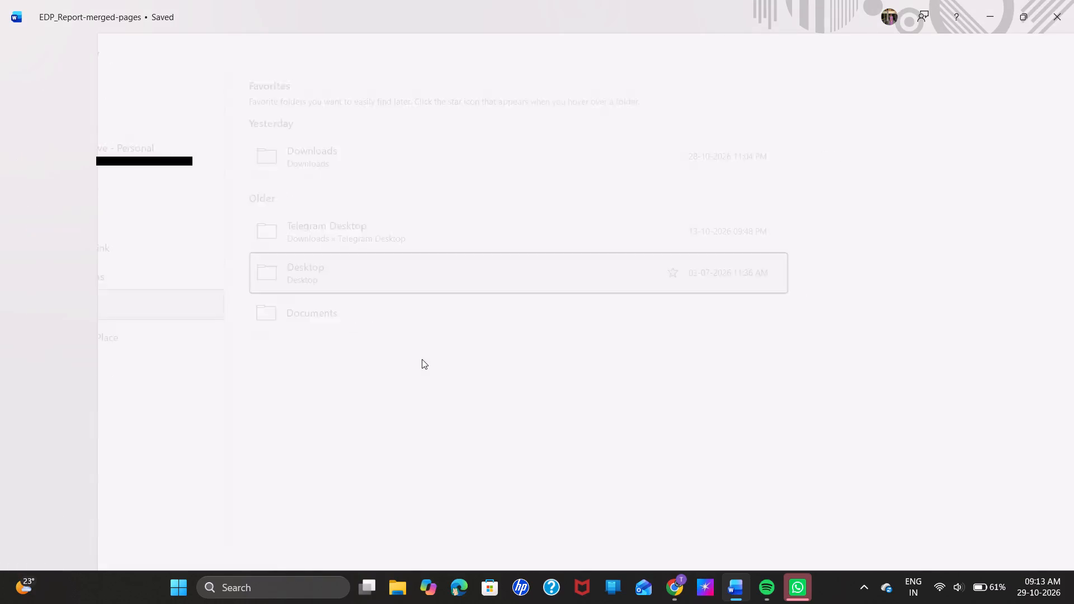
Check the opening pages of the exported PDF in Microsoft Edge, including the cover and title pages.
scroll(422, 359, down, 3)
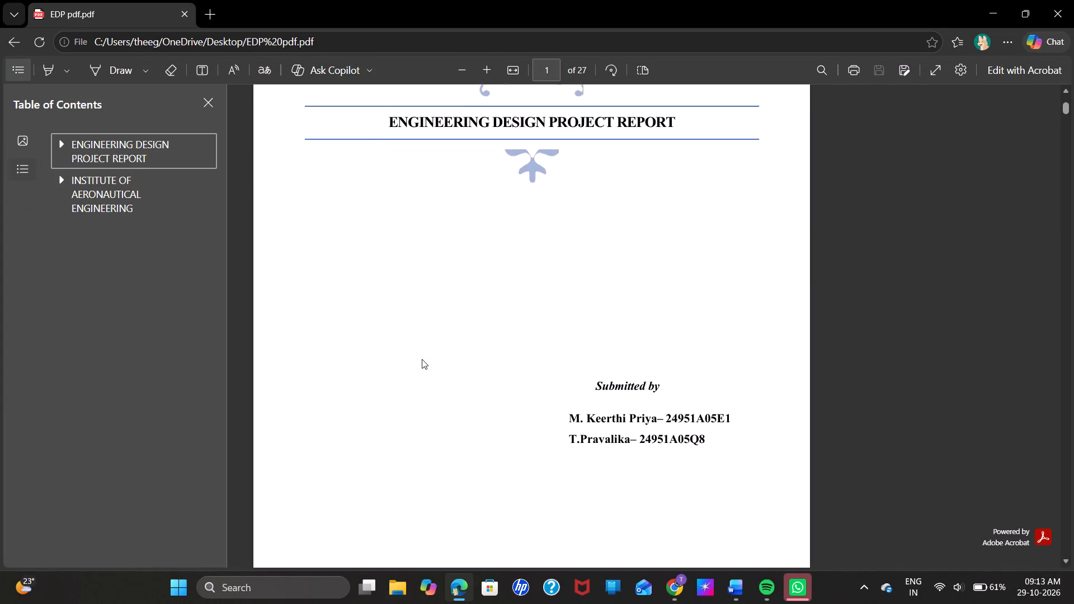
scroll(422, 359, down, 3)
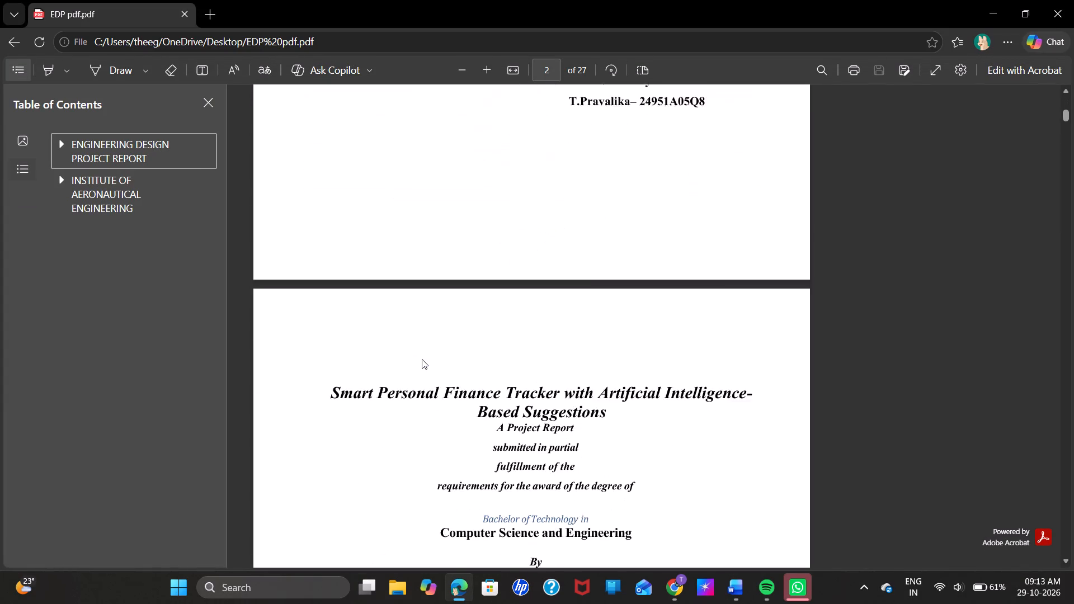
scroll(422, 359, down, 1)
scroll(422, 359, up, 3)
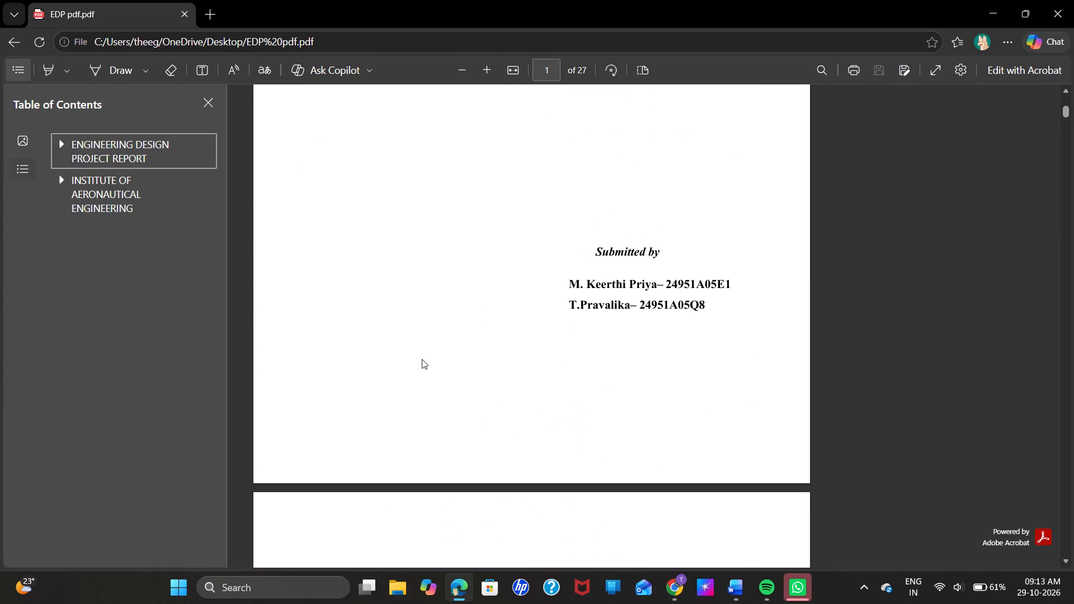
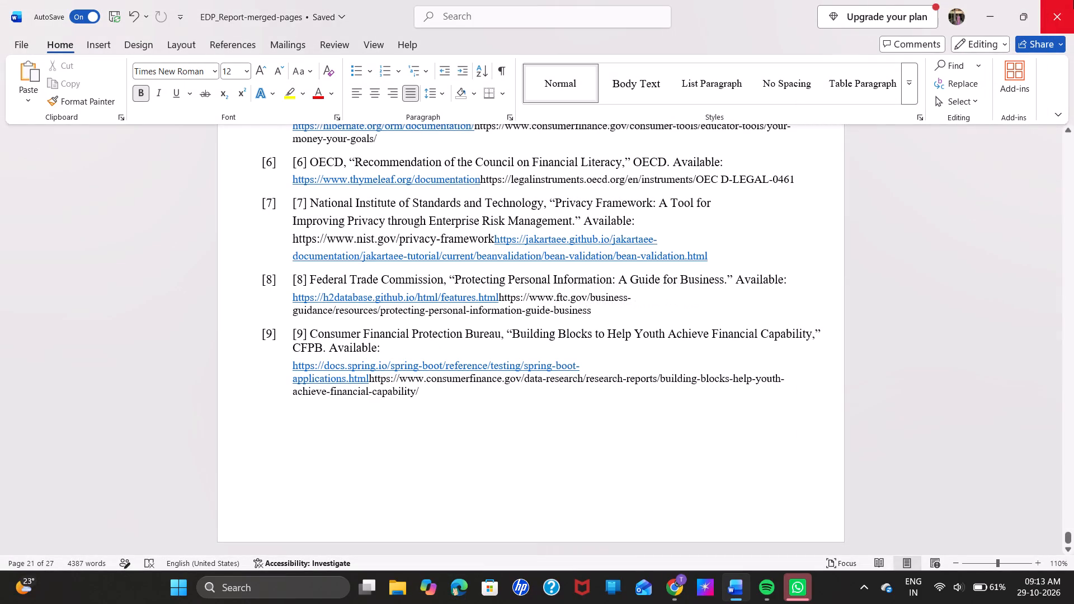
Close the report document in Word.
click(1073, 0)
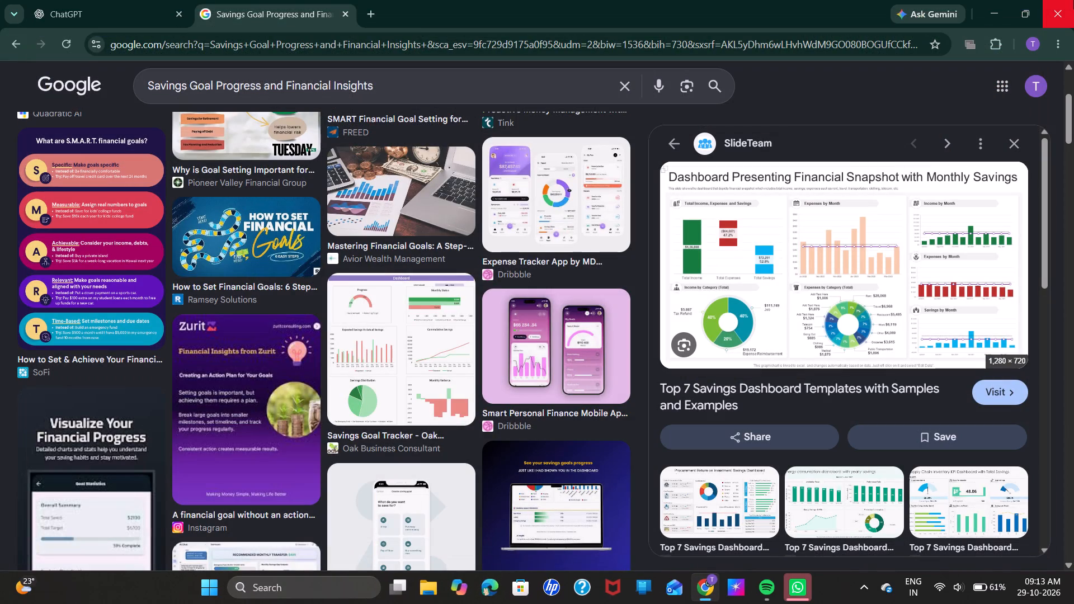
Search the web for "pdf merge" in a new Chrome tab and open iLovePDF's Merge PDF page.
click(366, 9)
text(pdf)
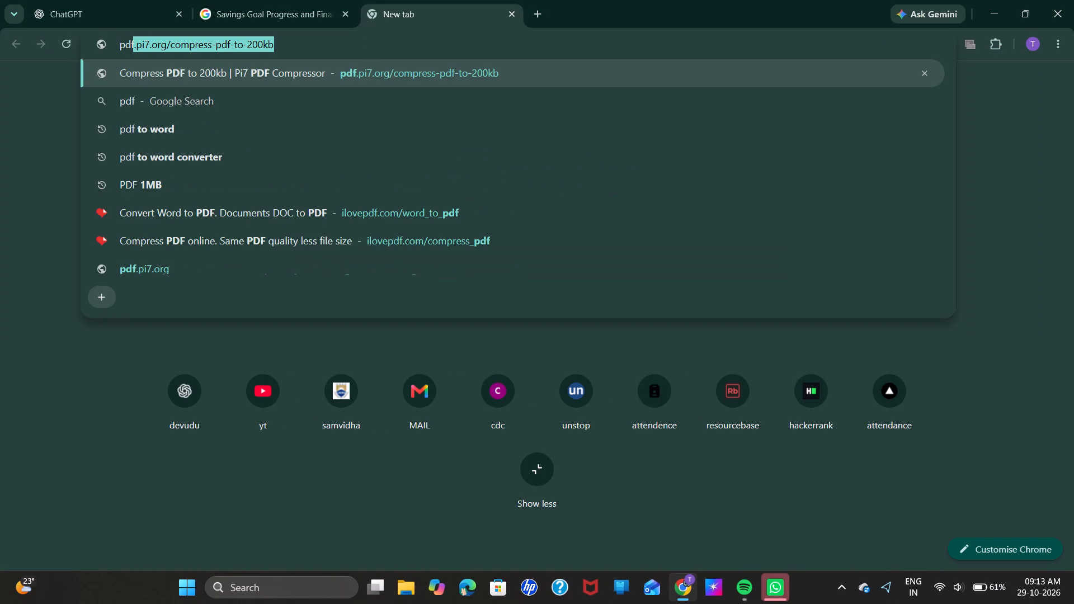
key(space)
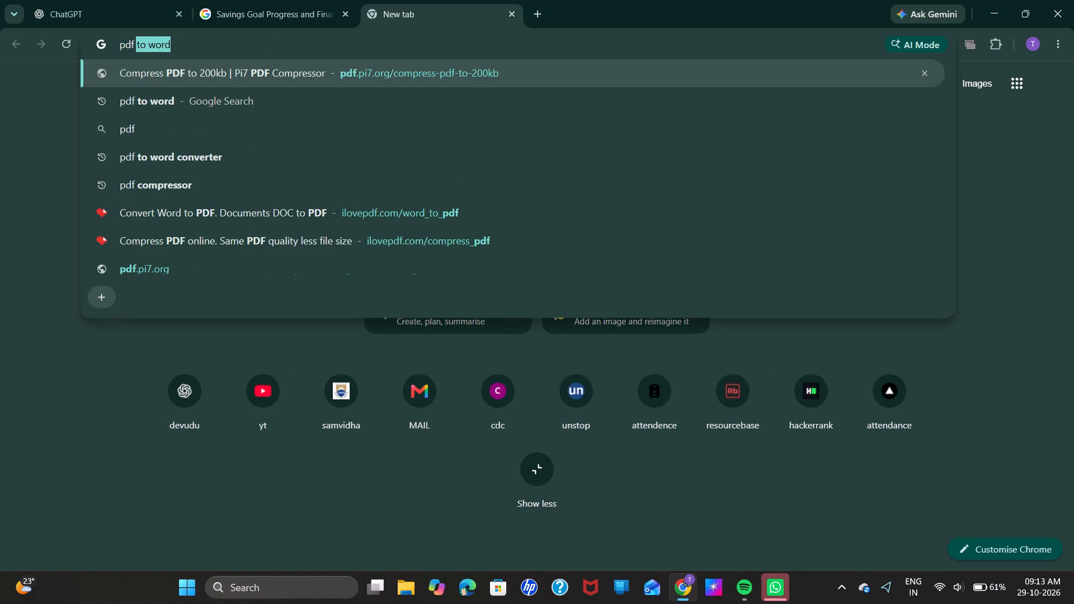
text(mer)
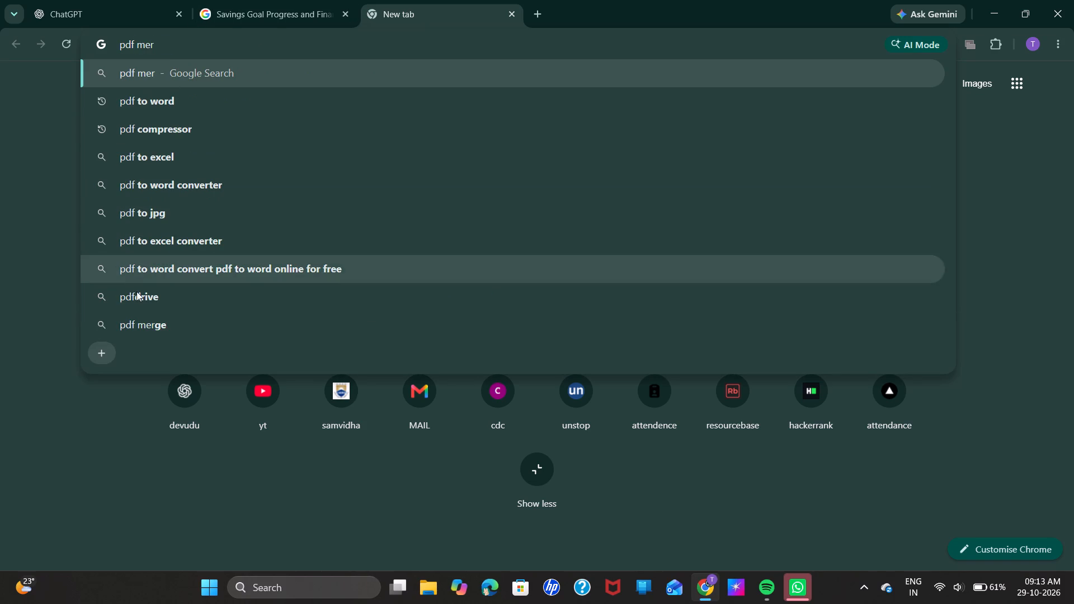
click(158, 318)
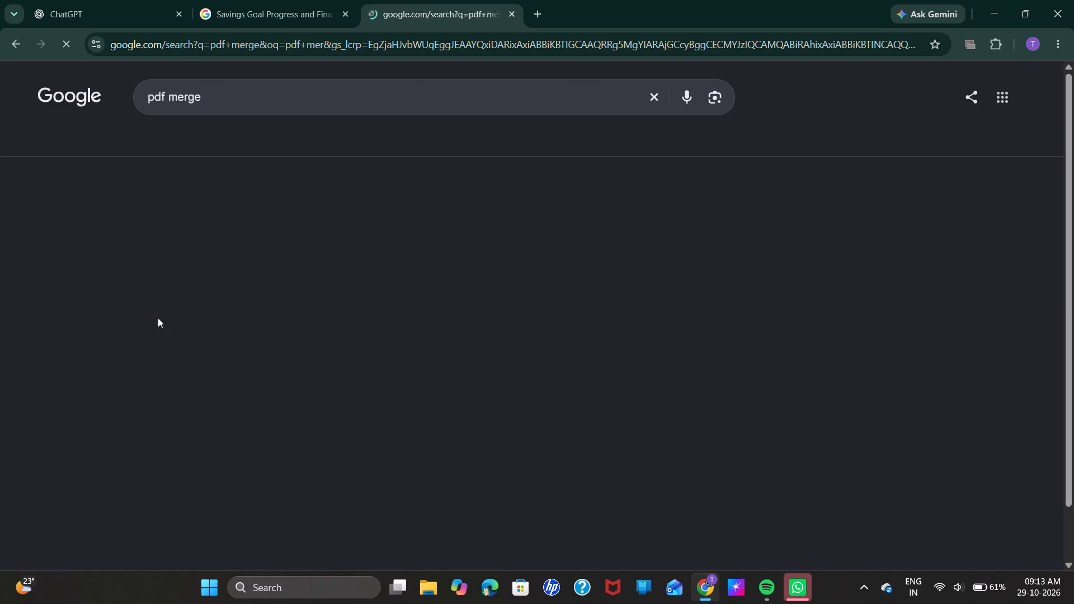
click(267, 213)
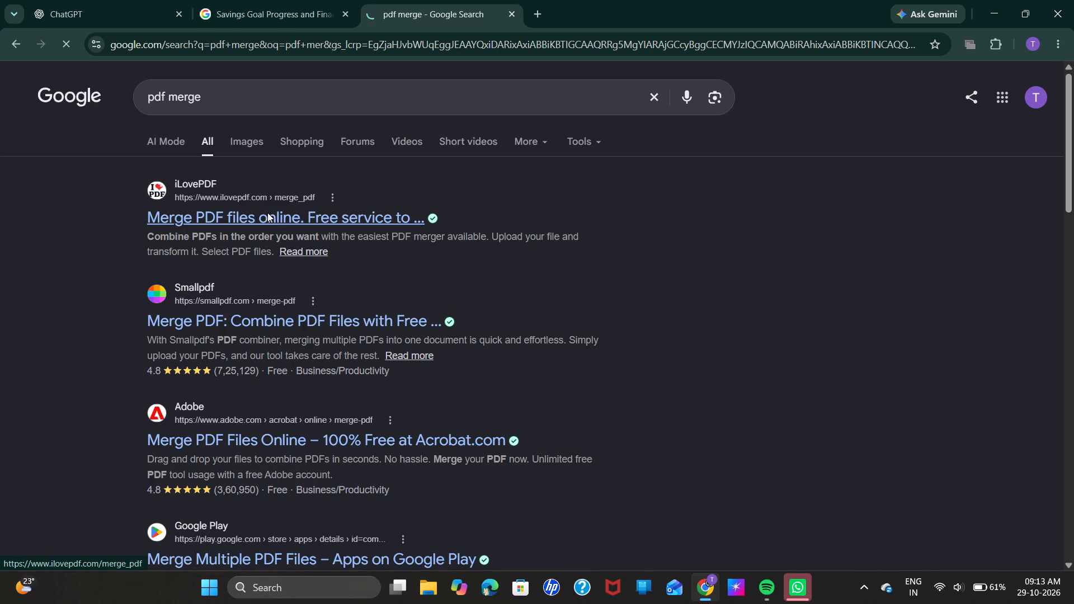
Choose the "EDP pdf" file from the Desktop as the first PDF to upload for merging.
click(542, 238)
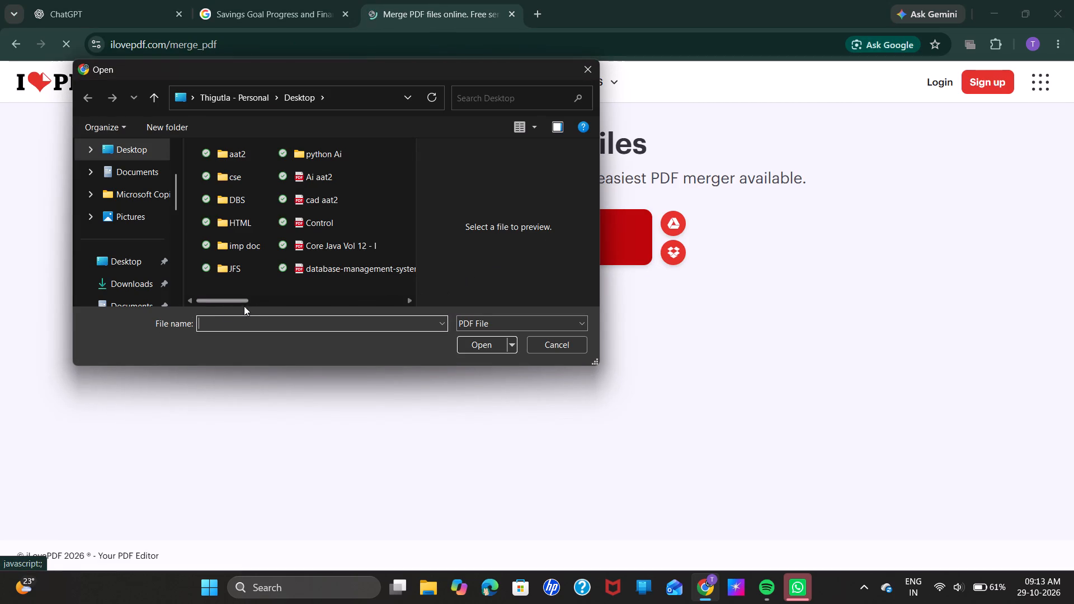
drag(234, 296, 251, 296)
drag(251, 296, 315, 294)
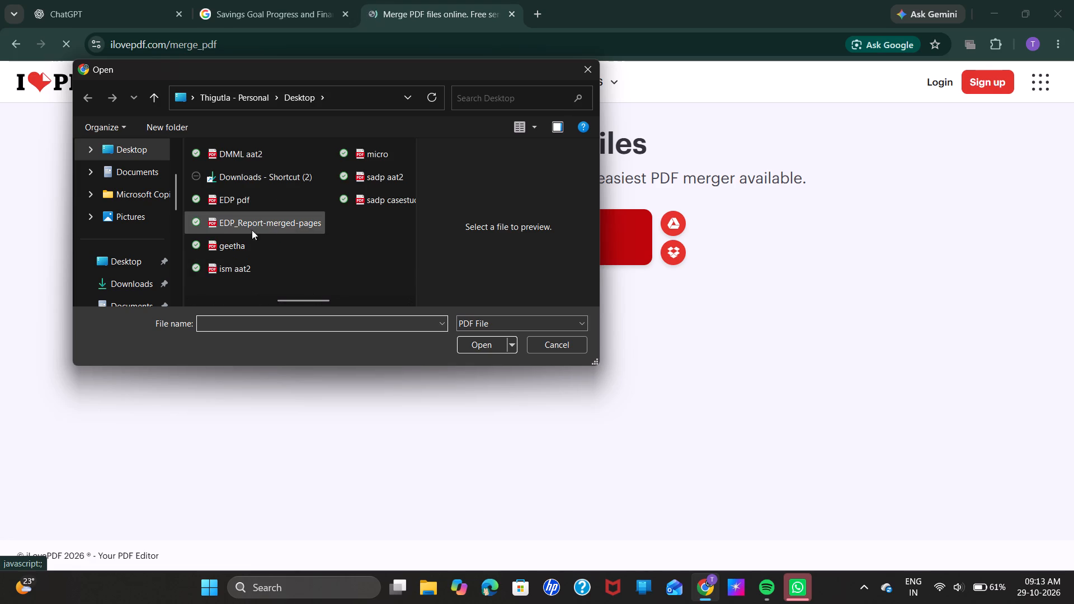
click(235, 205)
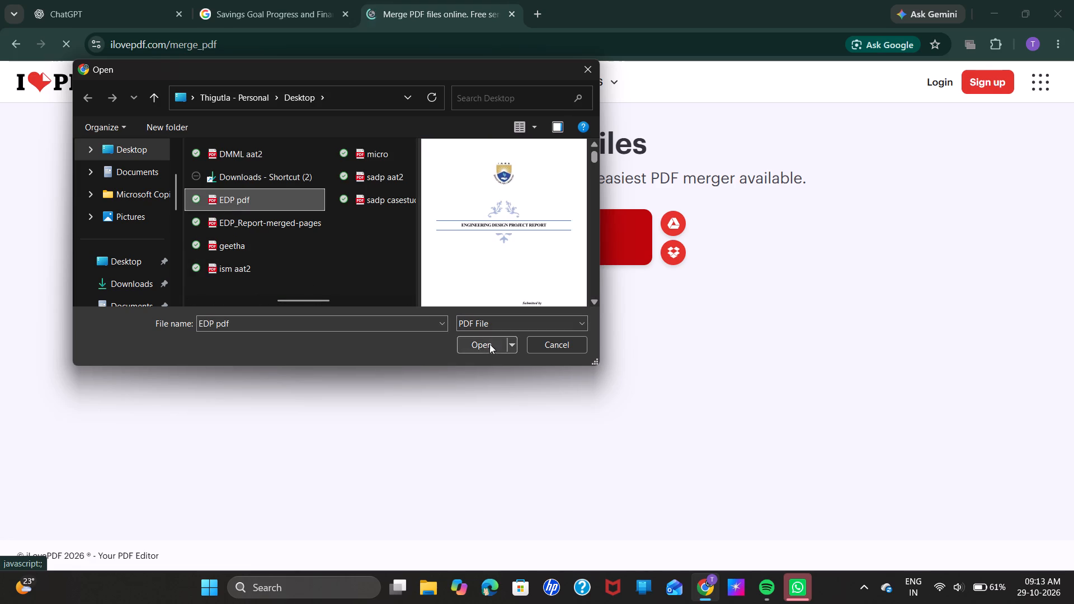
Add the selected "EDP pdf" file to the merge.
click(489, 345)
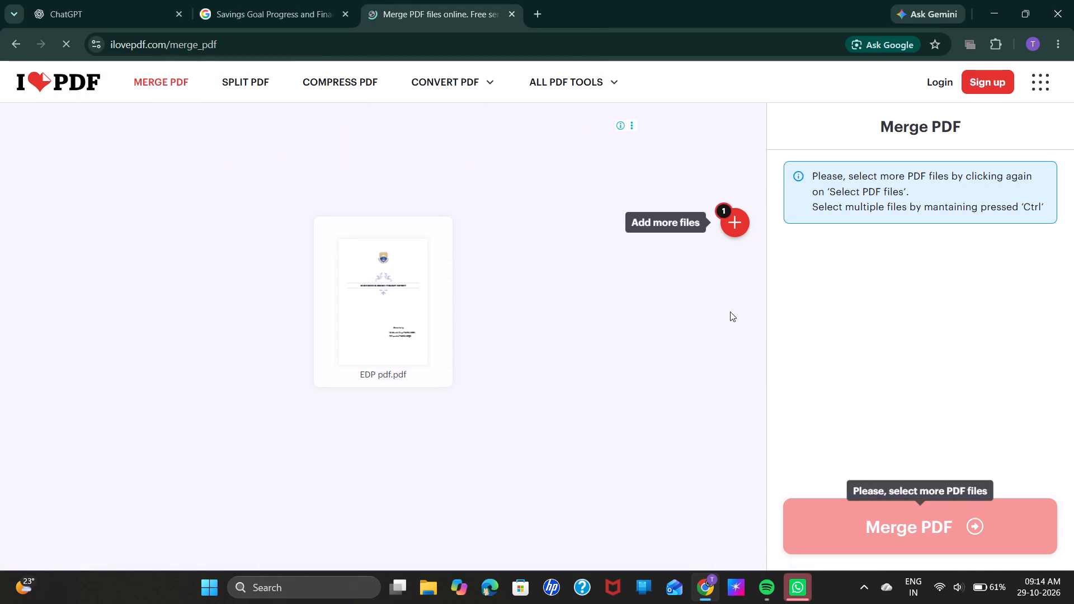
Add the "IEEE_Conference_Template__1_" PDF from the Telegram Desktop folder in Downloads as the second file to merge.
click(731, 230)
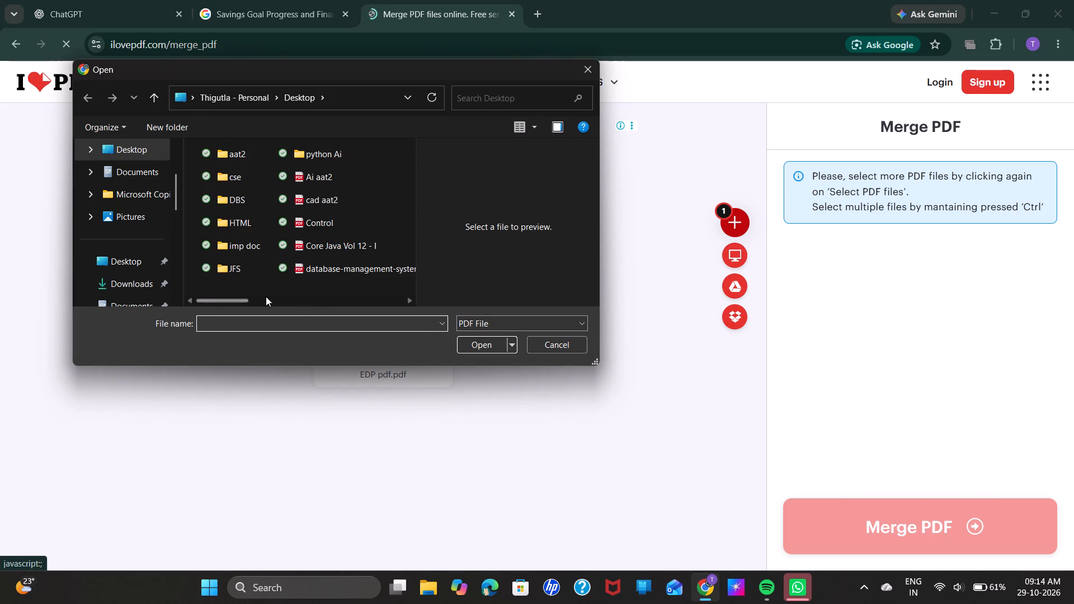
double_click(124, 285)
double_click(278, 167)
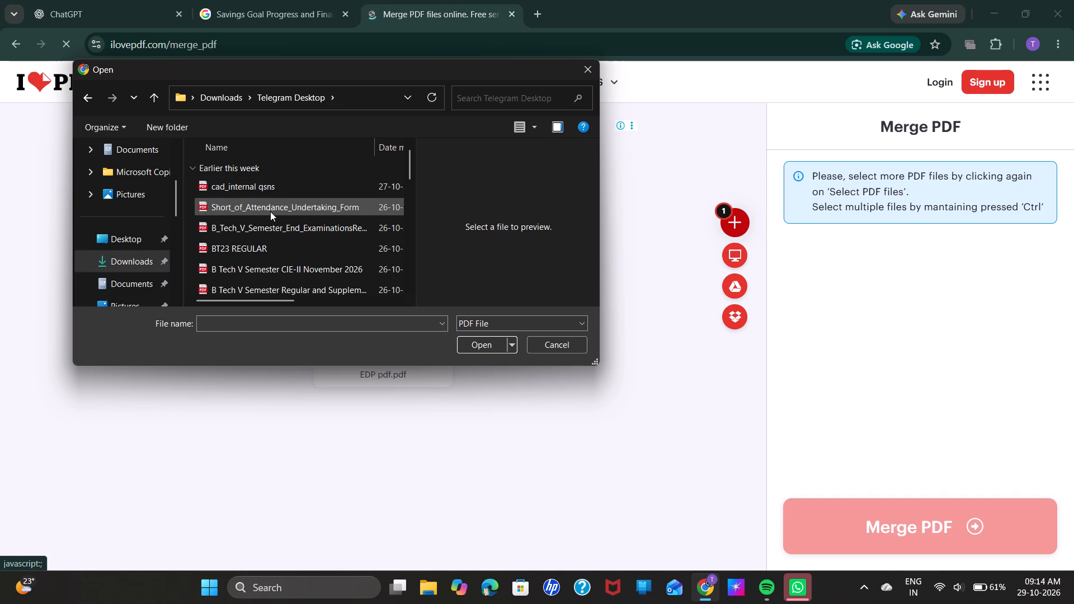
scroll(273, 255, down, 1)
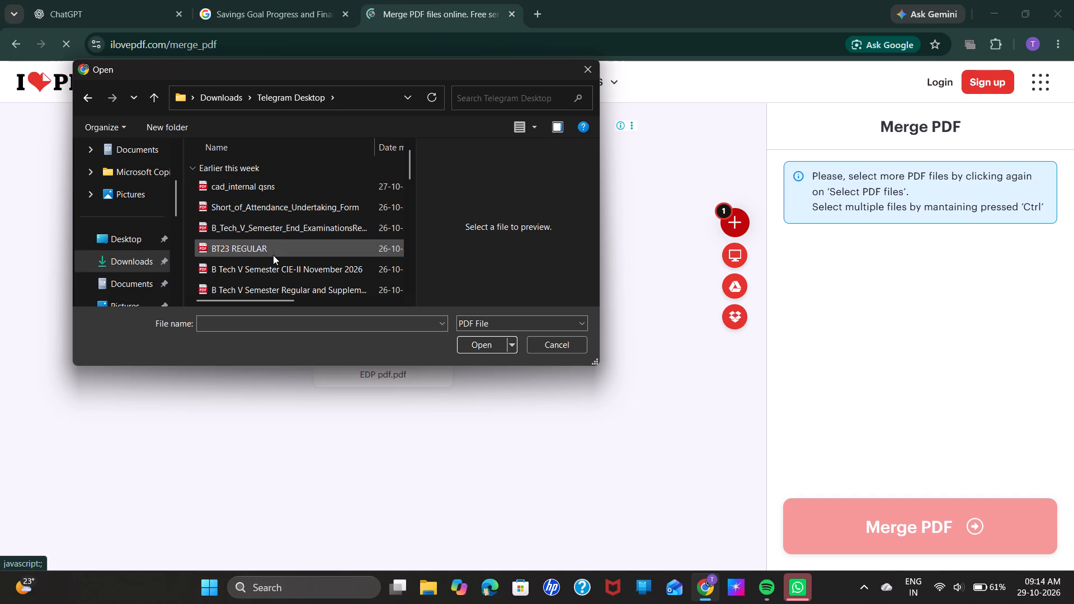
scroll(273, 255, down, 1)
click(268, 256)
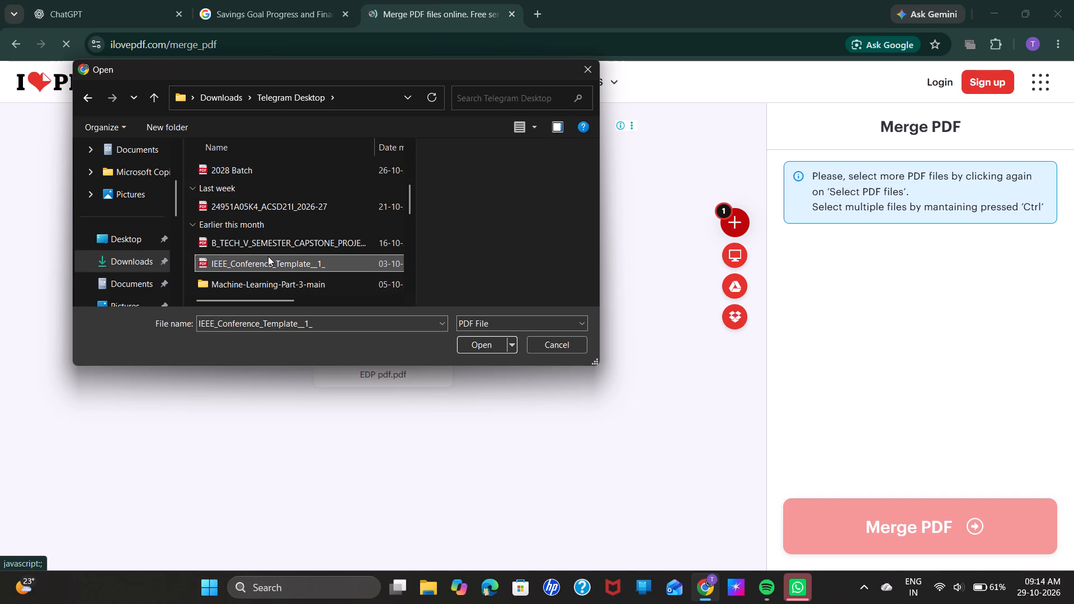
click(480, 345)
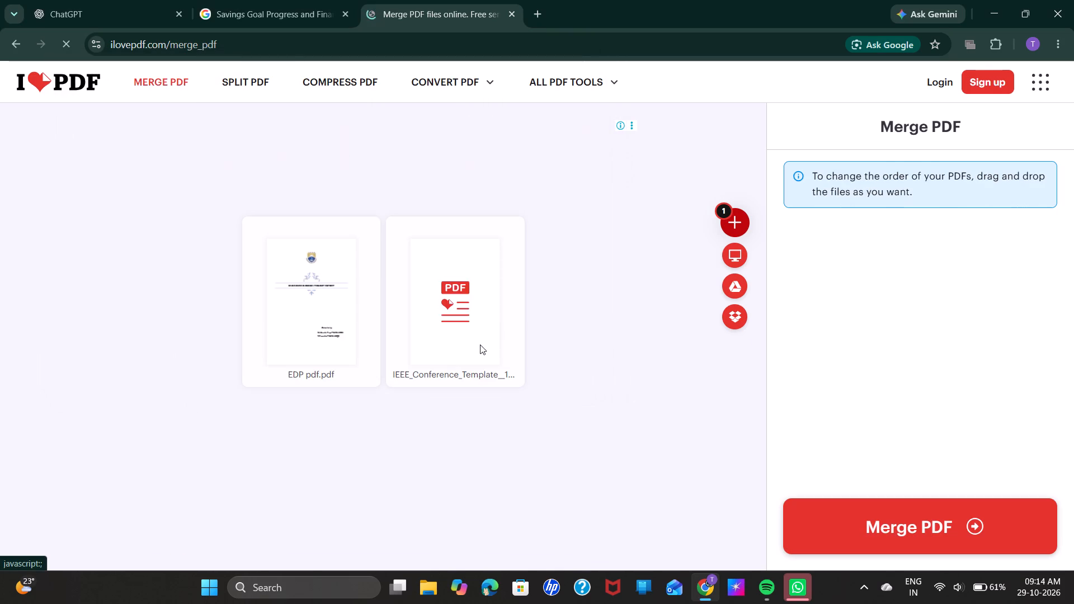
Merge the "EDP pdf" and "IEEE_Conference_Template__1_" files into one PDF, keeping their current order.
click(945, 528)
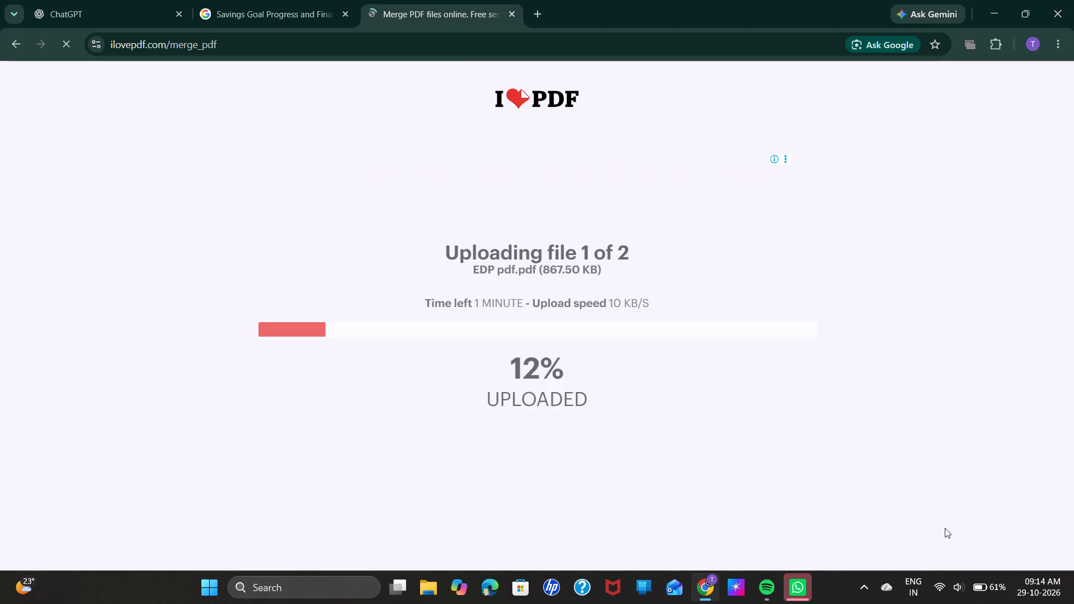
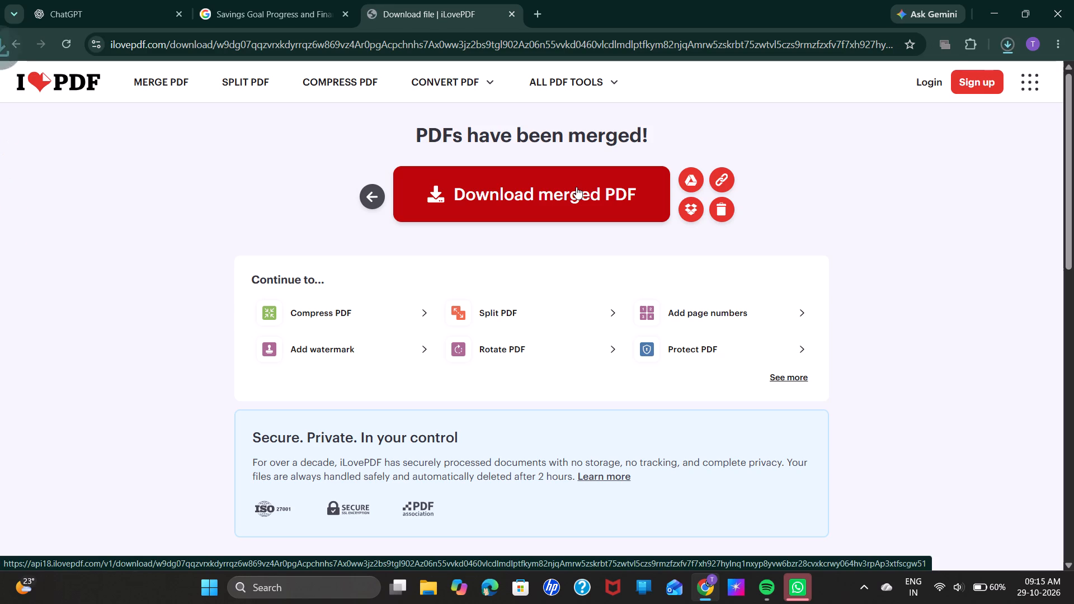
Open the downloaded "EDP pdf_merged.pdf" file from the browser's recent download history.
click(1004, 43)
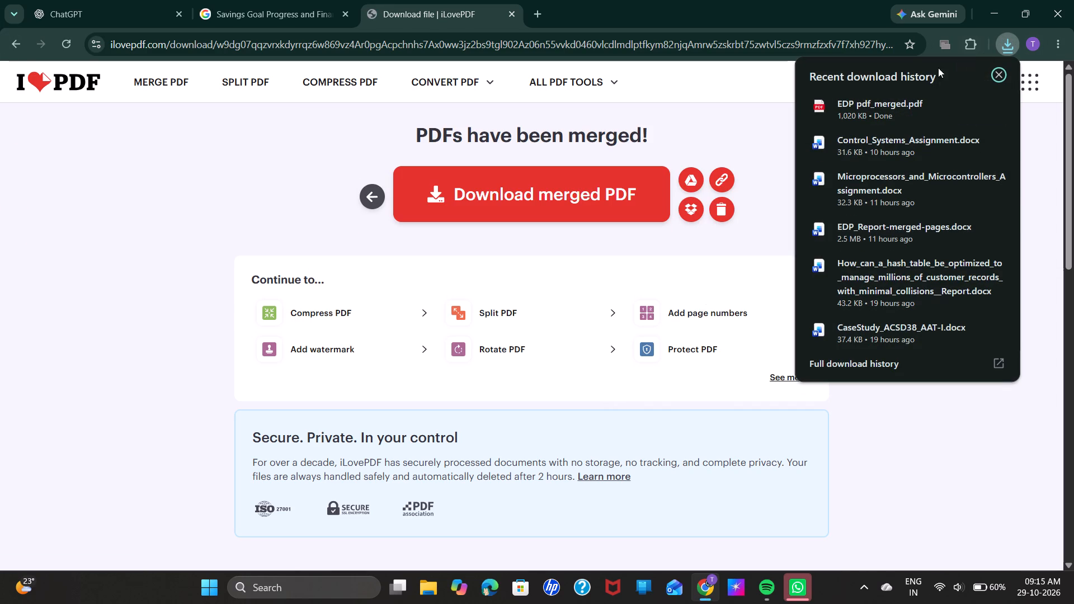
double_click(871, 103)
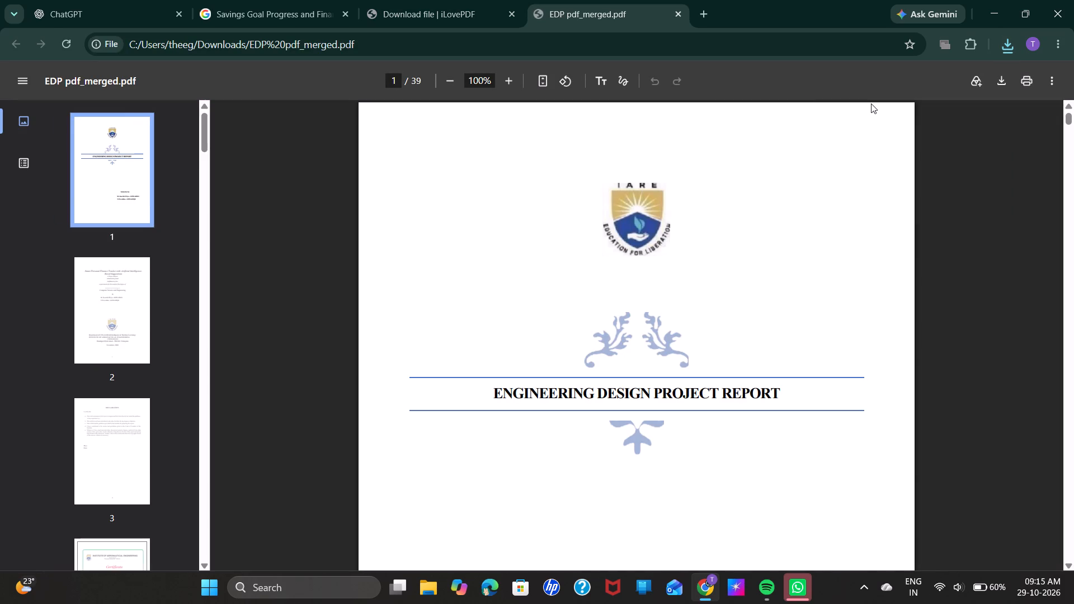
Review the merged report's pages in order, from the cover page through the start of Chapter 5, "Conclusions and Future Scope of Study".
scroll(737, 280, up, 2)
scroll(737, 280, down, 5)
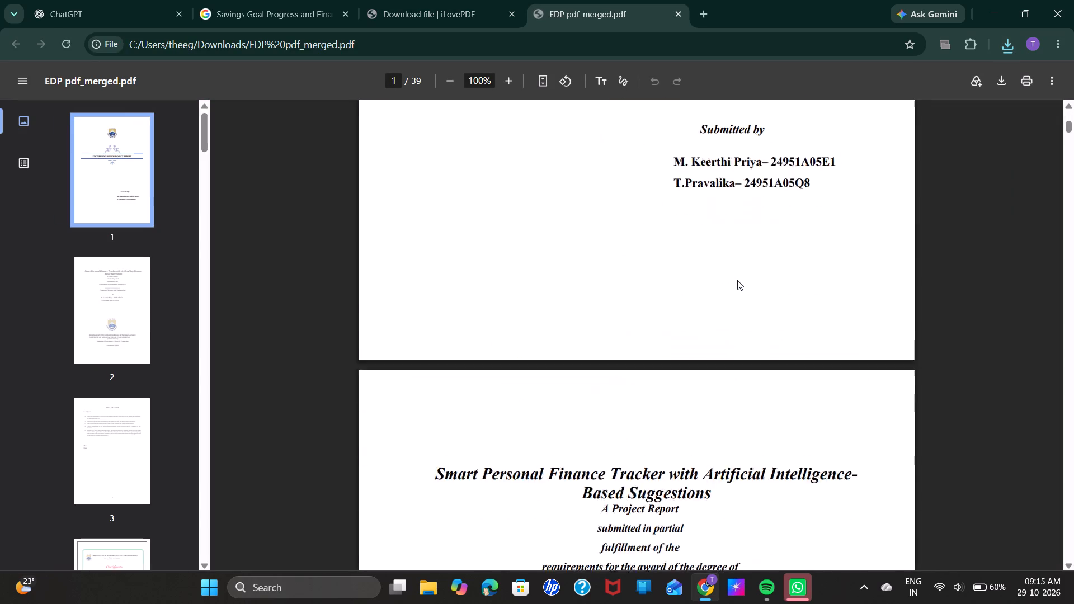
scroll(737, 280, down, 3)
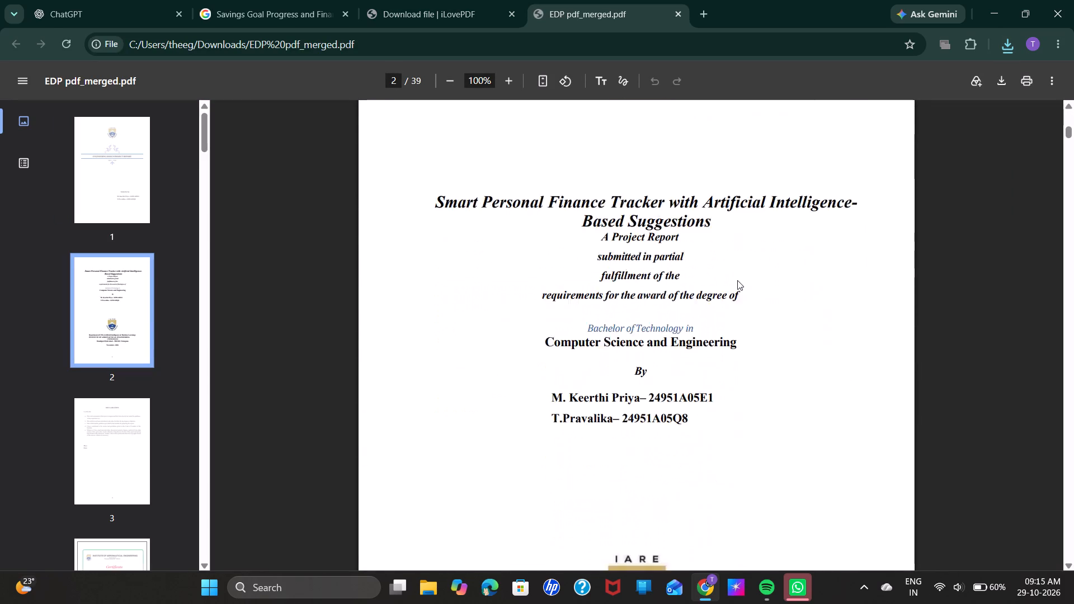
scroll(737, 280, down, 5)
scroll(737, 280, up, 2)
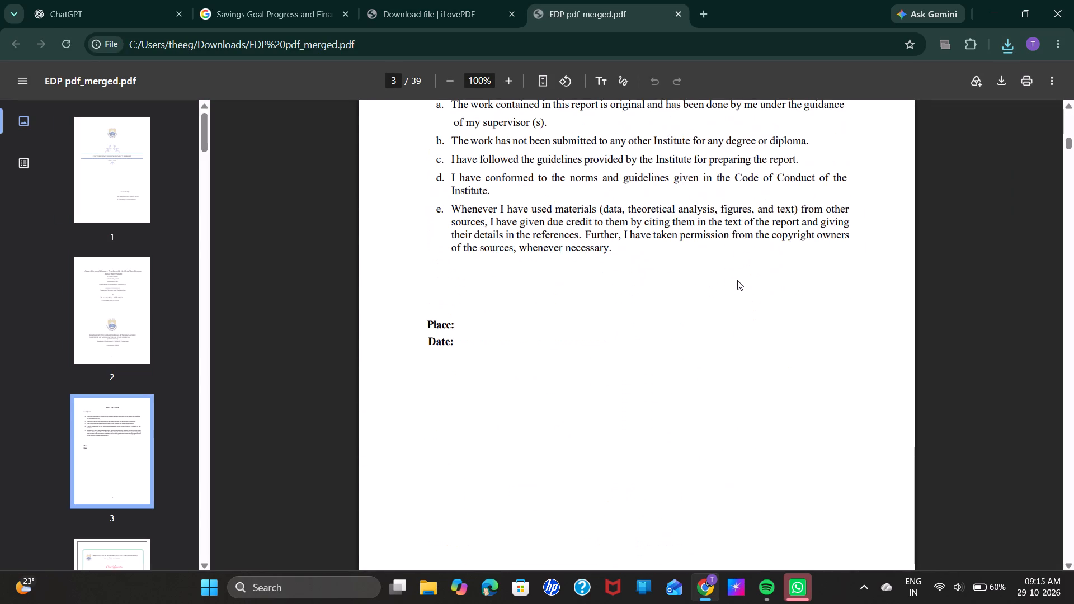
scroll(737, 280, down, 14)
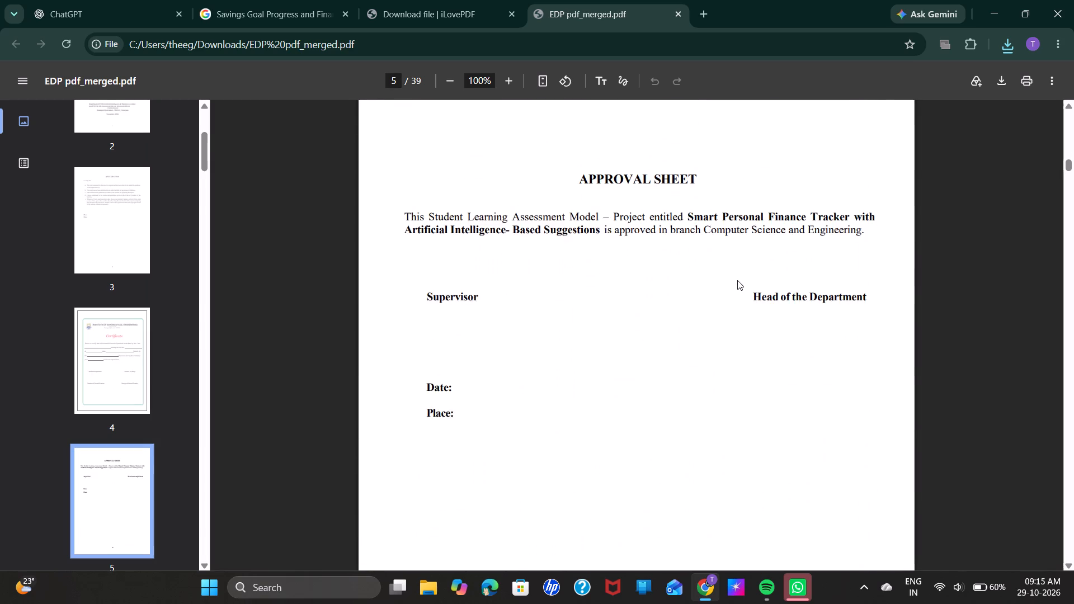
scroll(737, 280, down, 14)
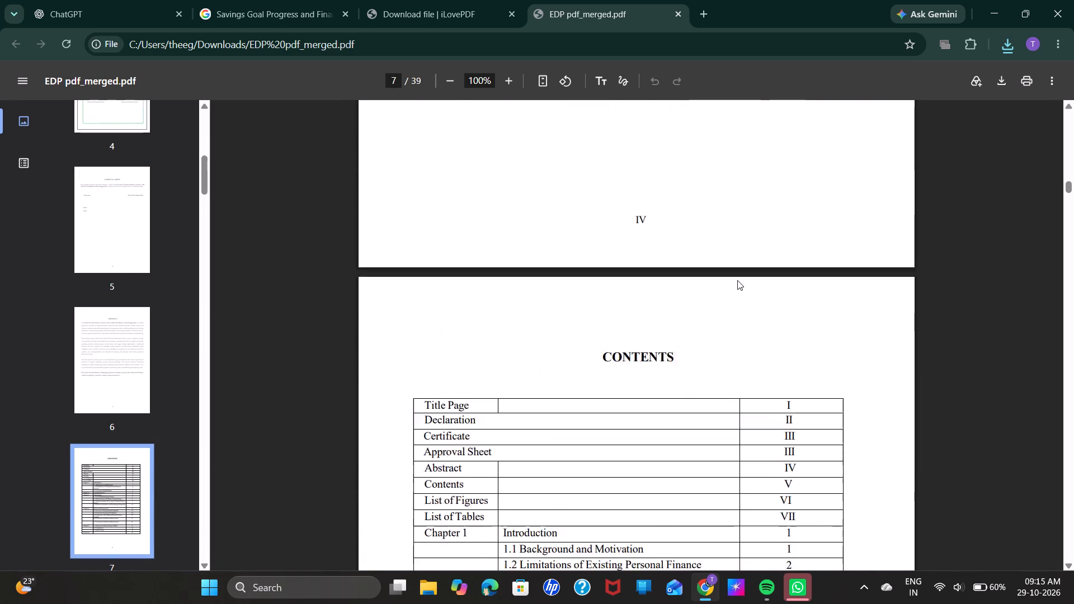
scroll(737, 280, down, 16)
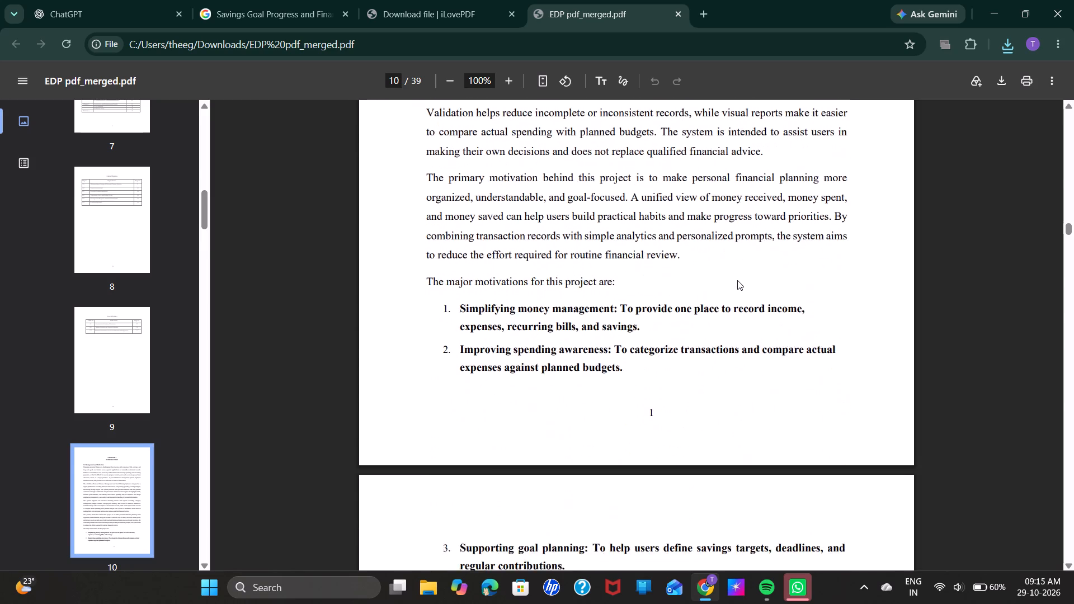
scroll(737, 280, down, 13)
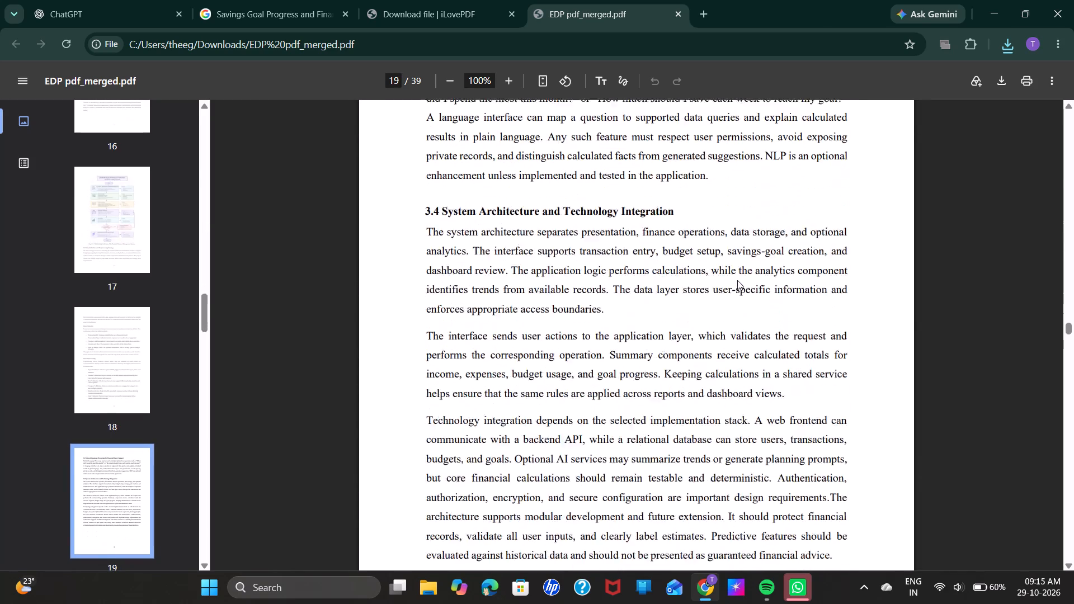
scroll(737, 280, down, 7)
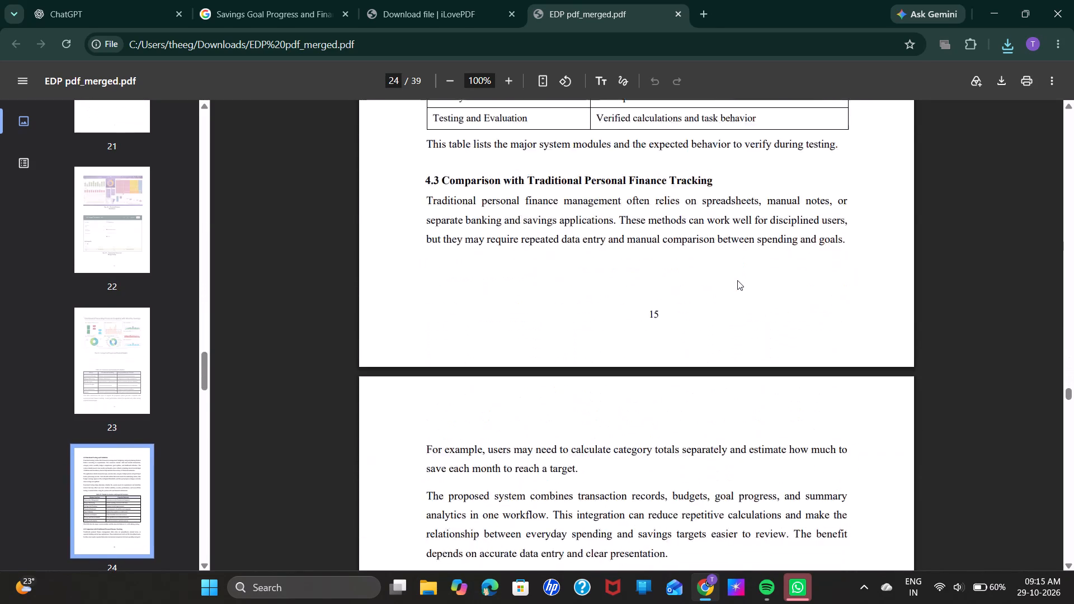
scroll(737, 280, down, 6)
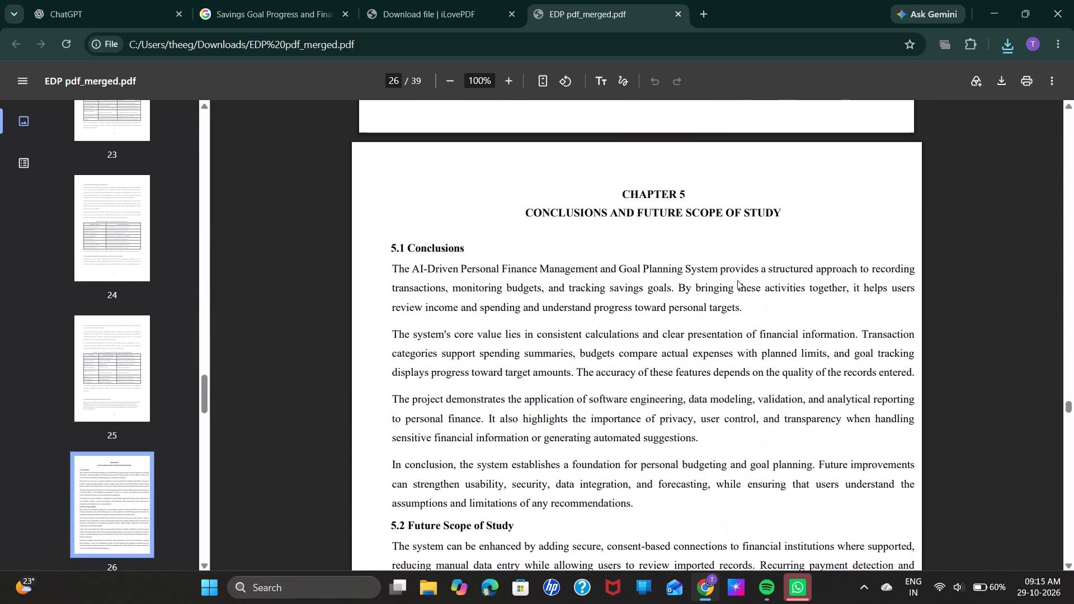
Review the rest of the merged PDF, from the Chapter 5 conclusions through the appended IEEE conference paper to its final references page.
scroll(737, 280, down, 7)
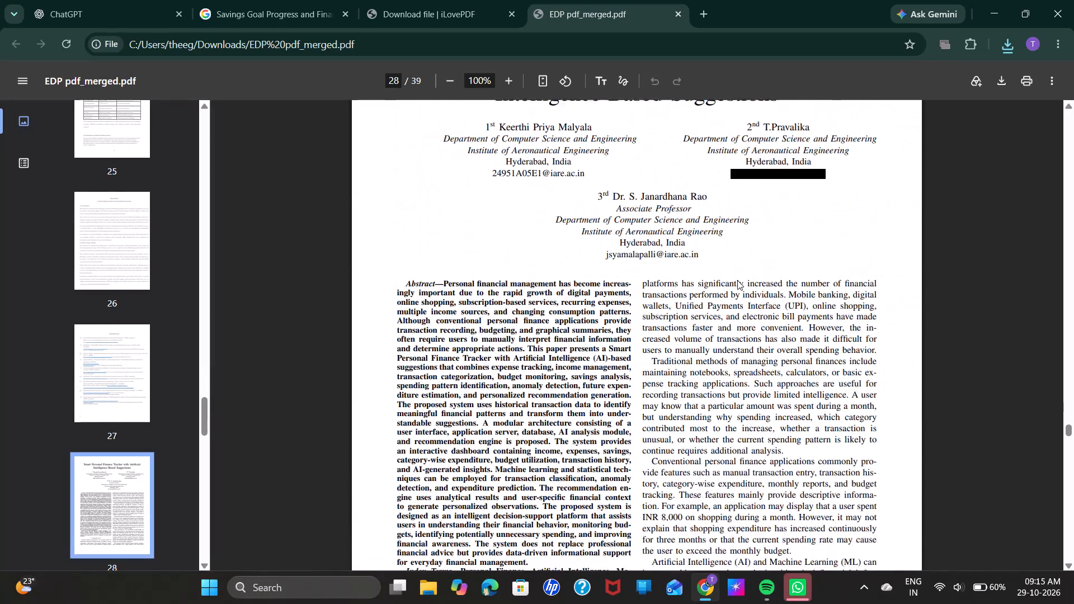
scroll(737, 280, down, 1)
scroll(737, 280, up, 4)
scroll(737, 280, down, 4)
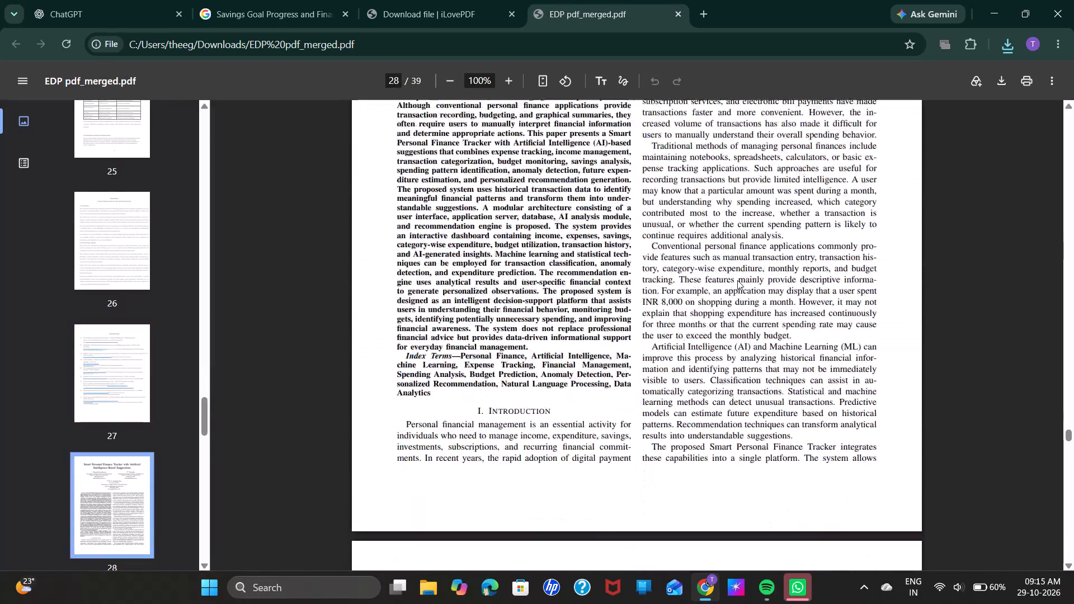
scroll(737, 280, down, 14)
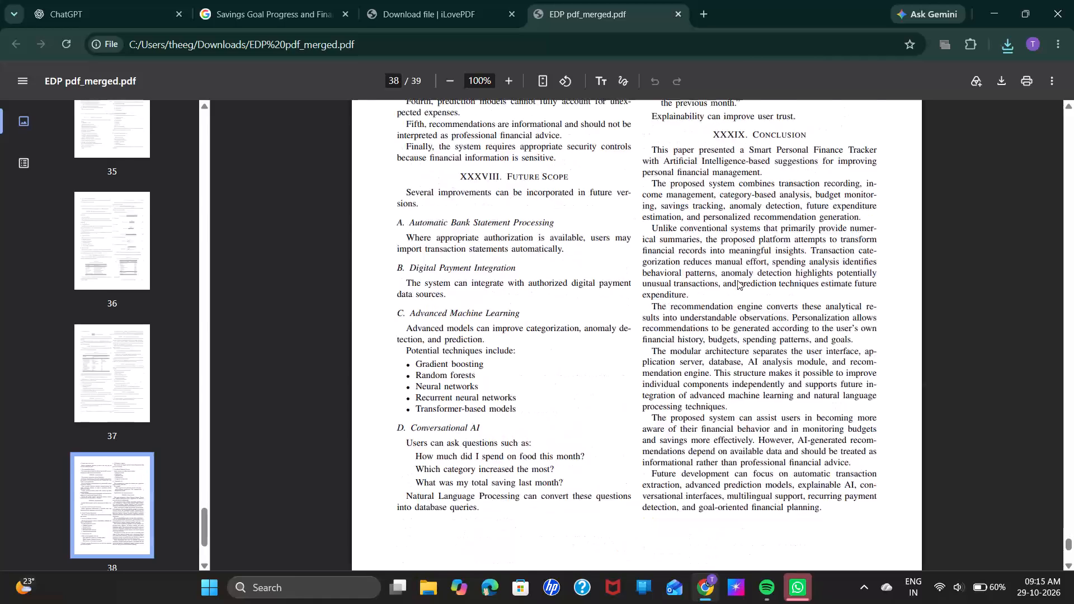
scroll(737, 280, down, 4)
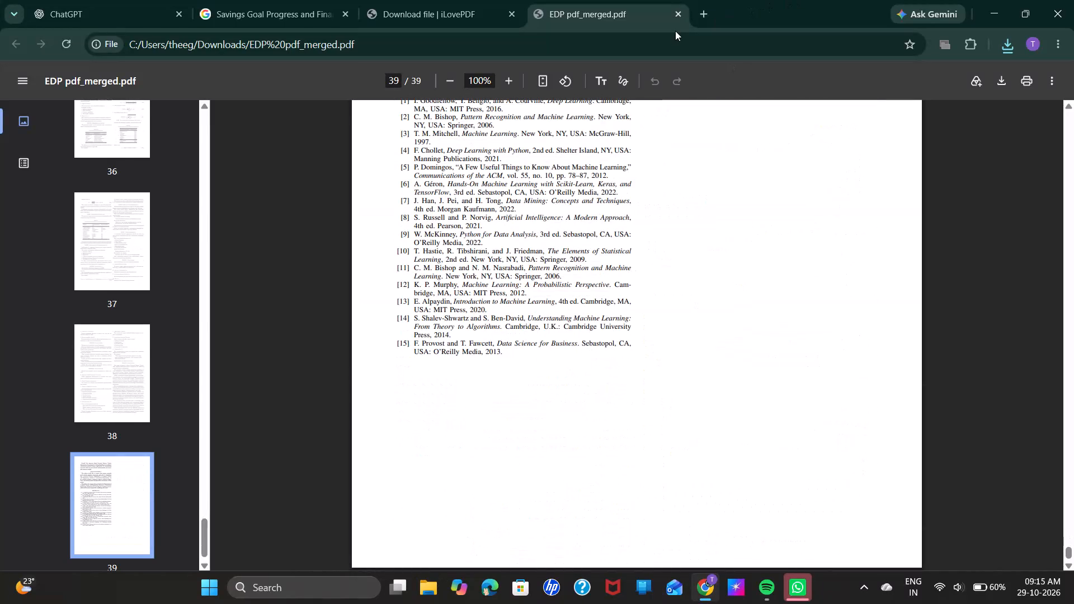
Close the Chrome window containing the merged report.
click(1073, 0)
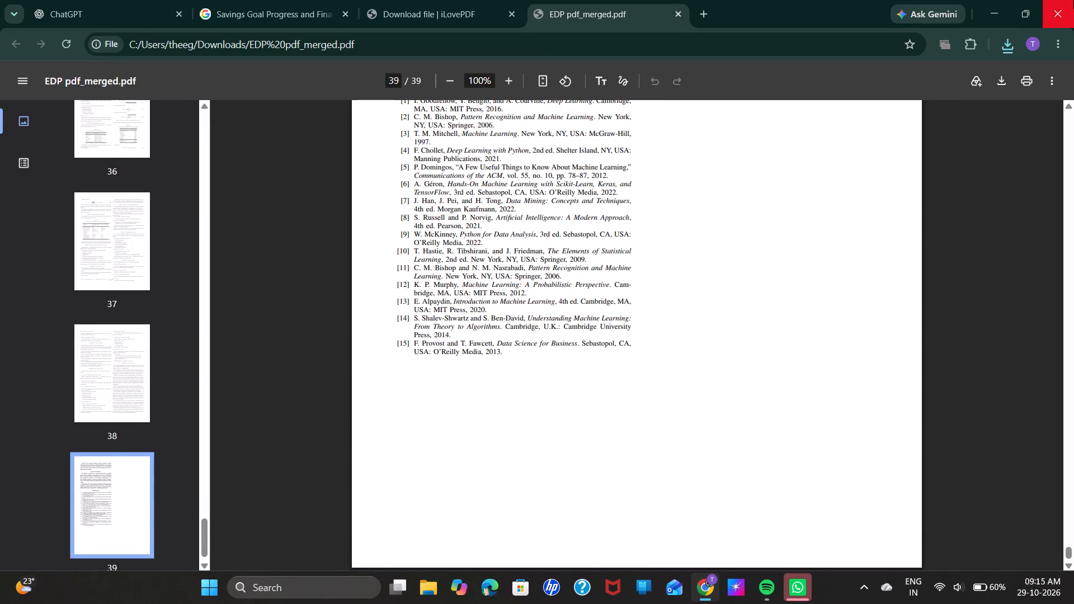
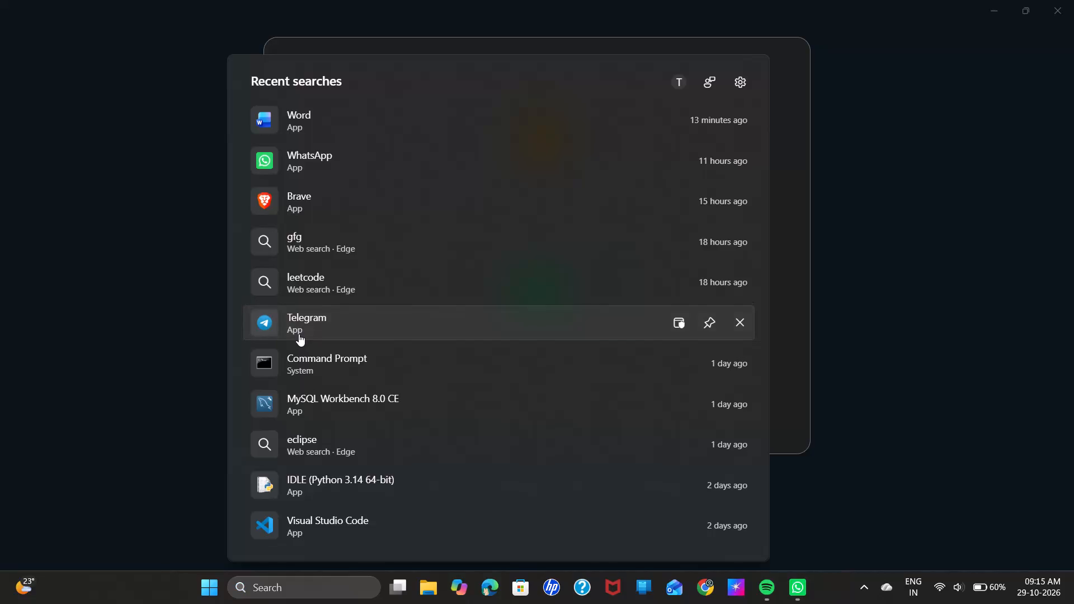
Search the computer's apps for Telegram using "te".
click(290, 587)
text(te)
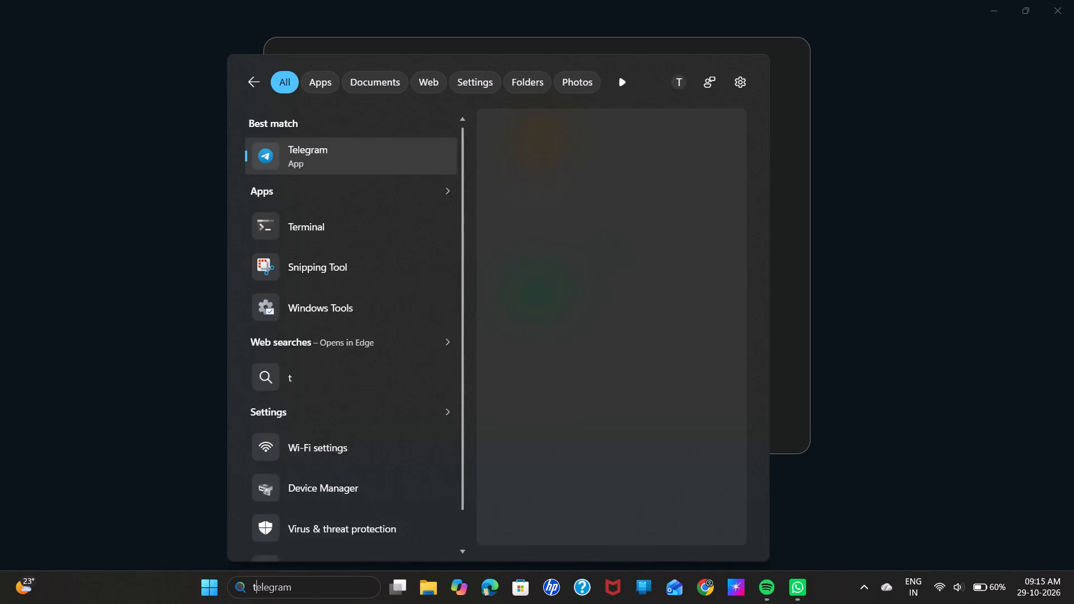
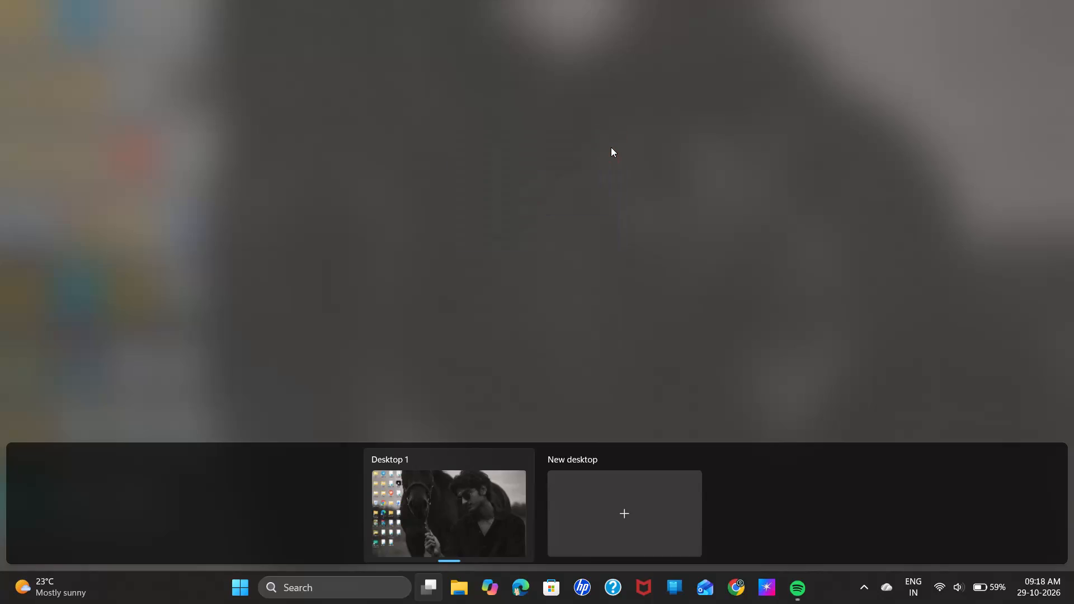
Open the PDF directly above the Kuro shortcut on the desktop to check its first page, and close it.
click(605, 154)
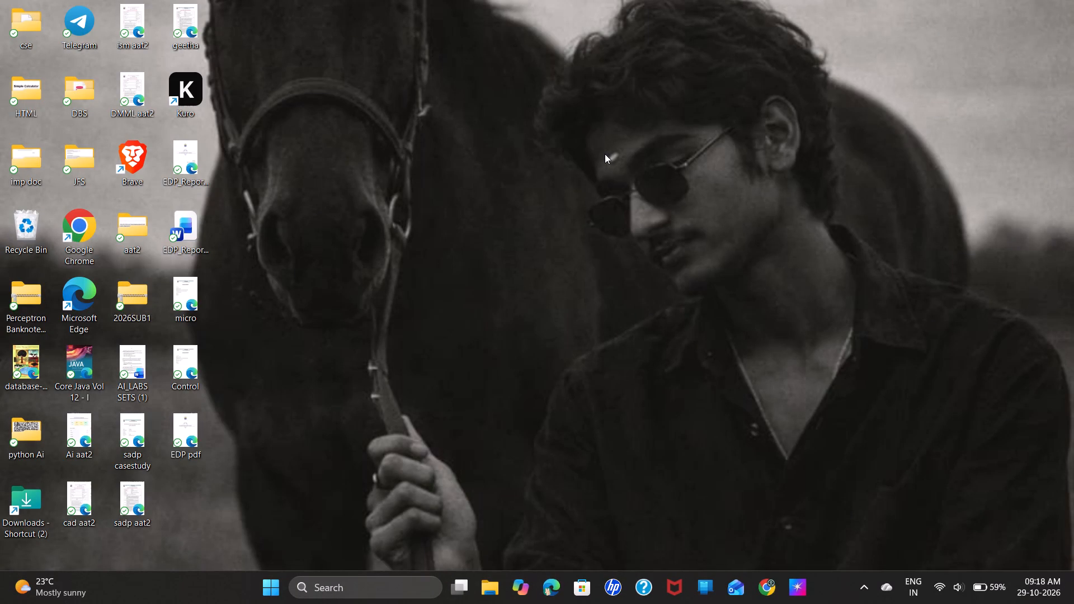
click(190, 26)
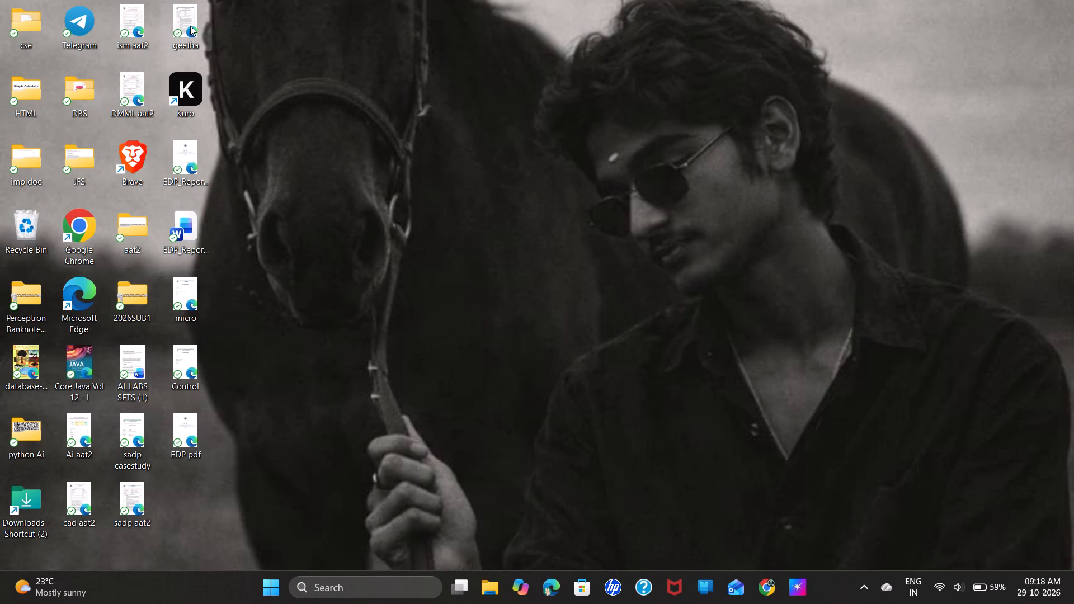
double_click(190, 26)
click(1073, 0)
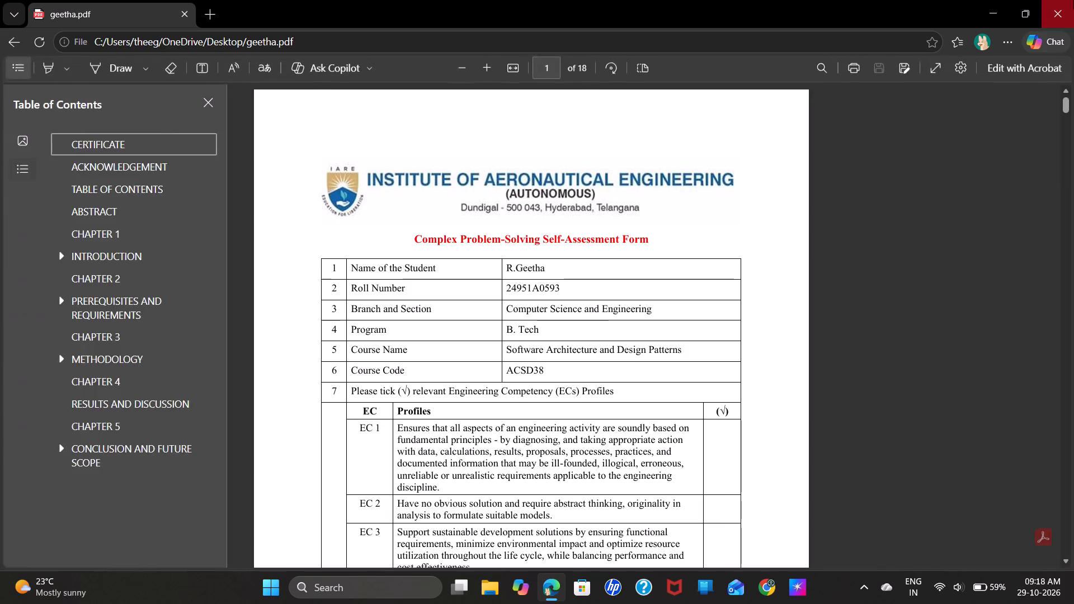
Move the geetha, ism aat2 and DMML aat2 files from the desktop to the Recycle Bin.
click(183, 21)
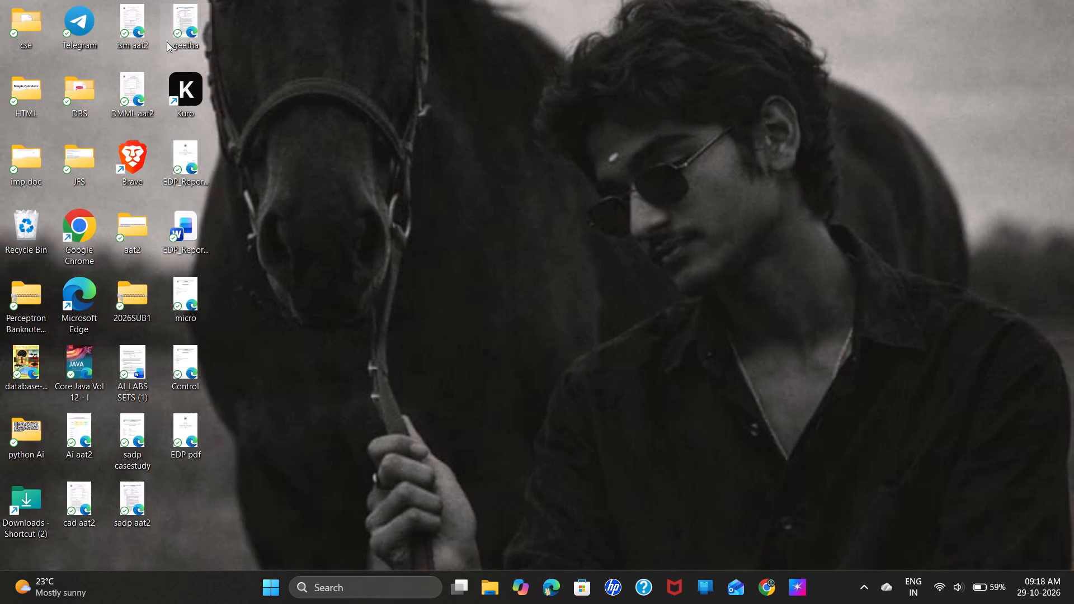
drag(185, 23, 62, 173)
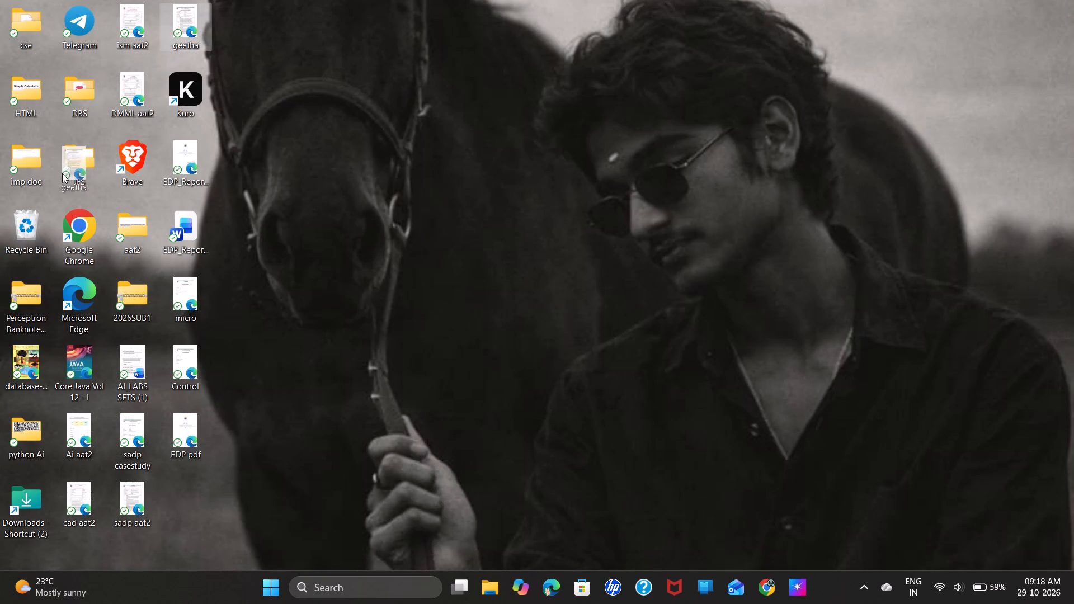
drag(62, 173, 28, 230)
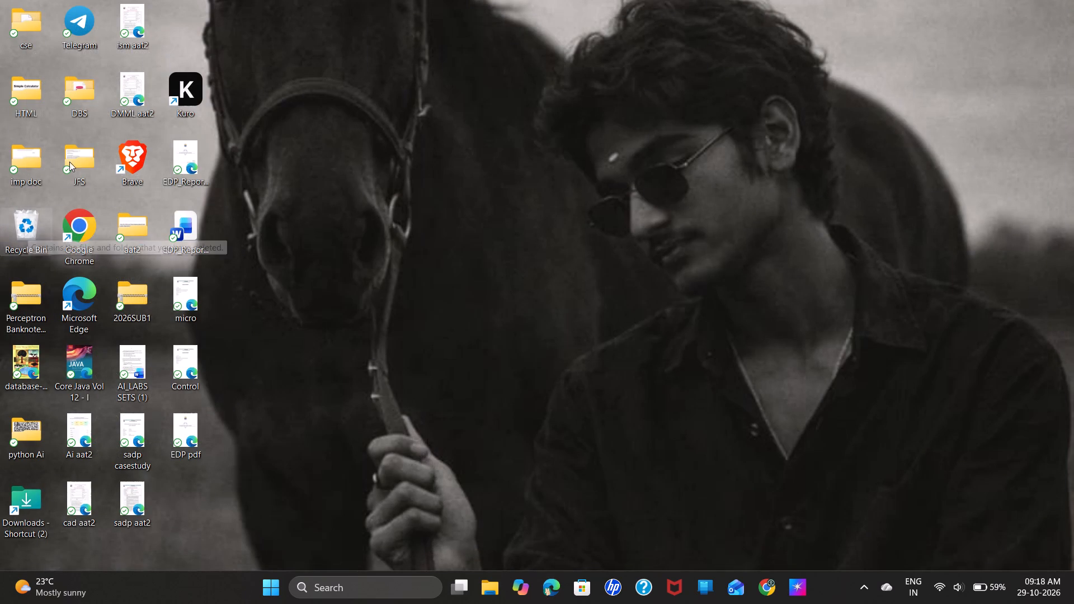
drag(130, 16, 69, 125)
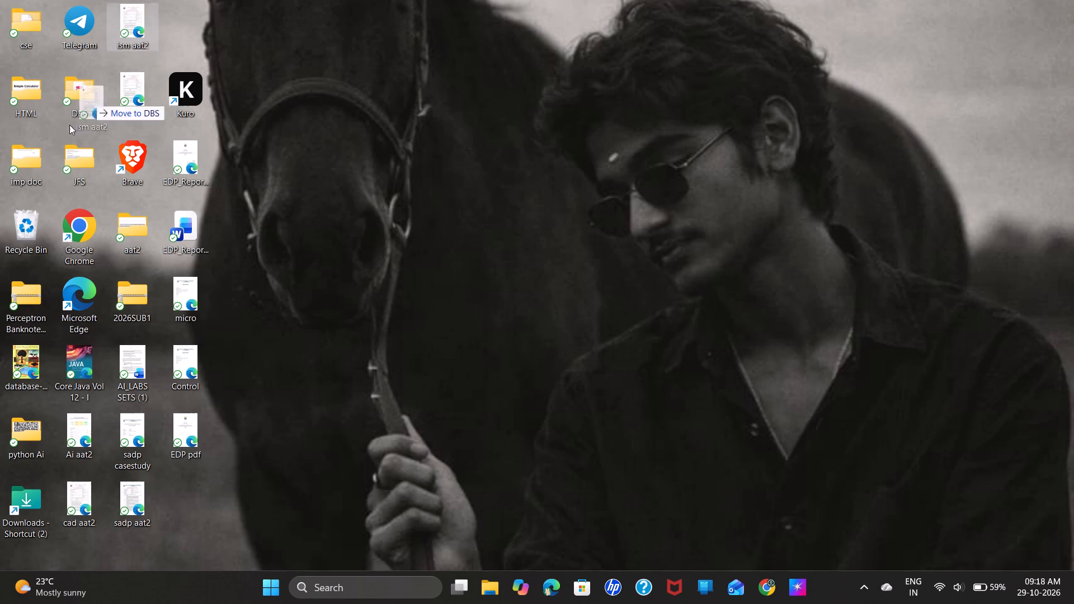
drag(69, 125, 25, 220)
drag(126, 78, 25, 211)
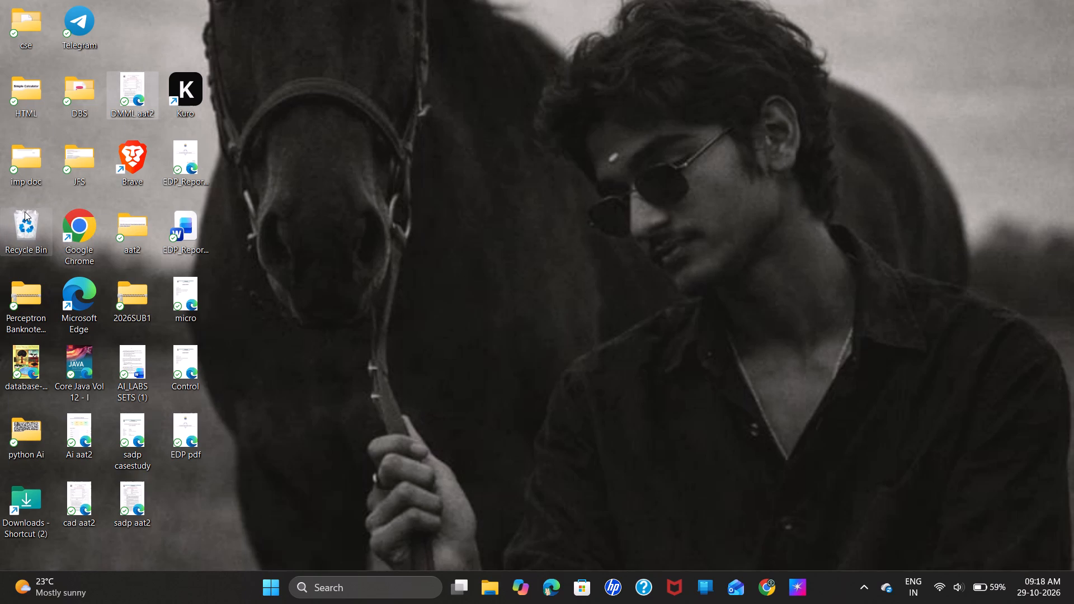
Move the Brave shortcut into the empty desktop slot beside Telegram.
drag(132, 162, 114, 41)
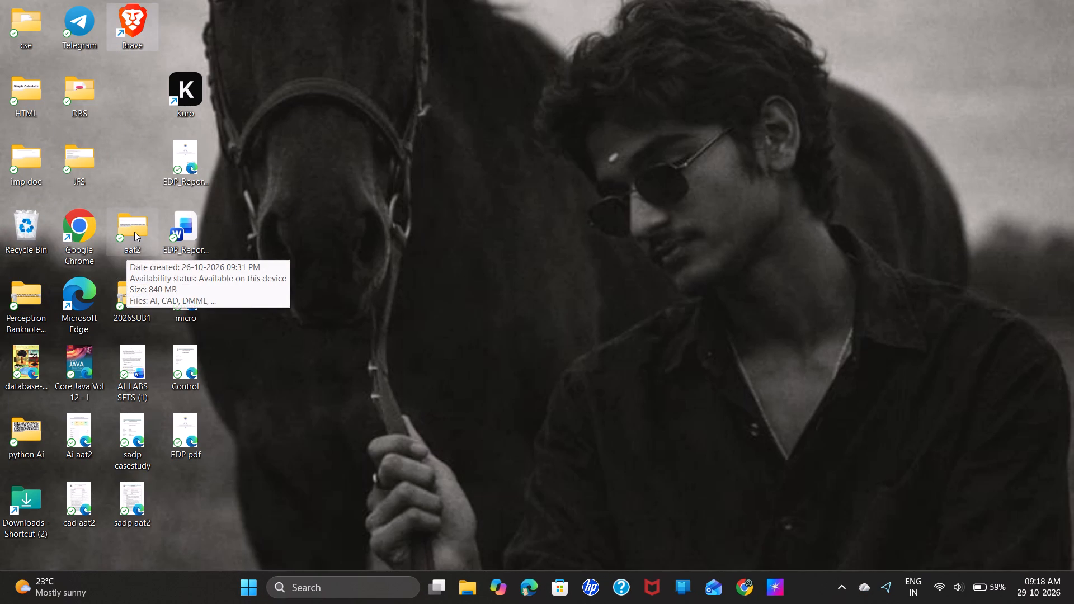
Open the aat2 folder on the desktop to check its contents, and close it again.
double_click(134, 232)
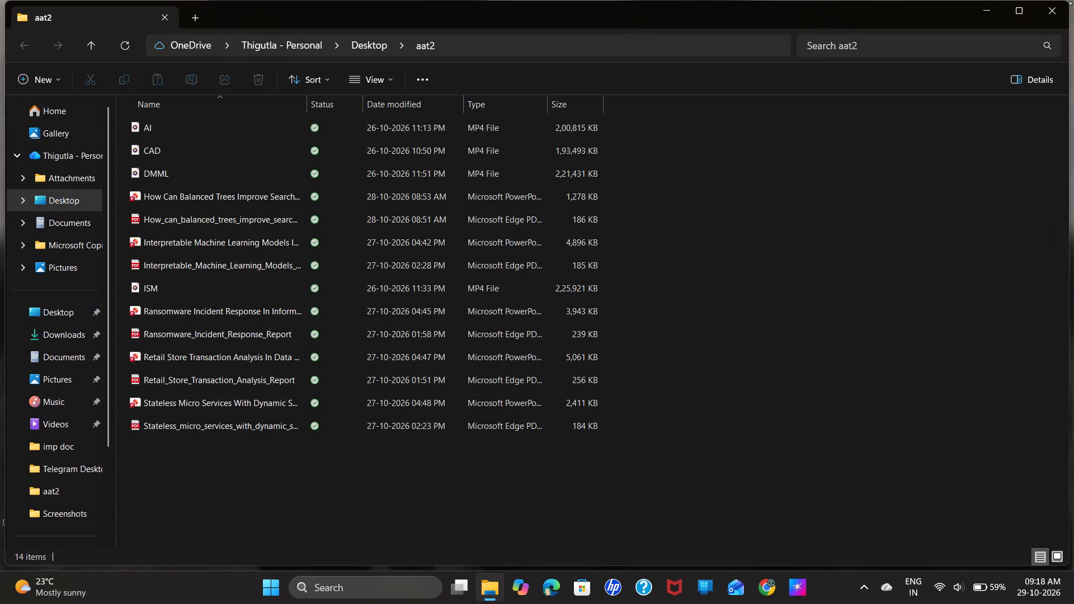
click(1073, 0)
click(1059, 11)
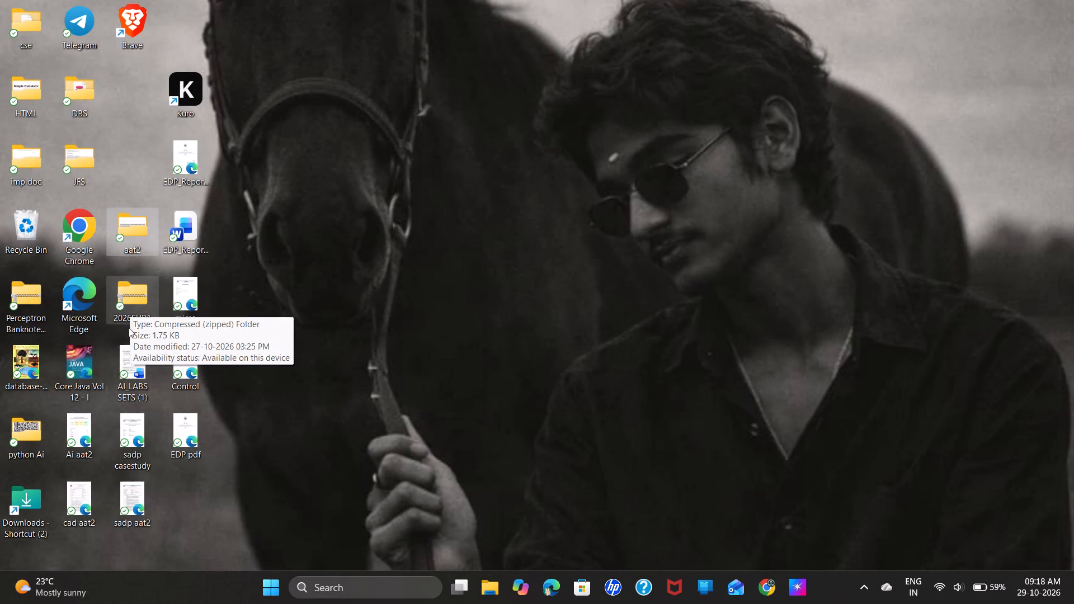
Move AI_LABS SETS (1), sadp casestudy, sadp aat2, Ai aat2 and cad aat2 from the desktop to the Recycle Bin.
drag(122, 371, 17, 234)
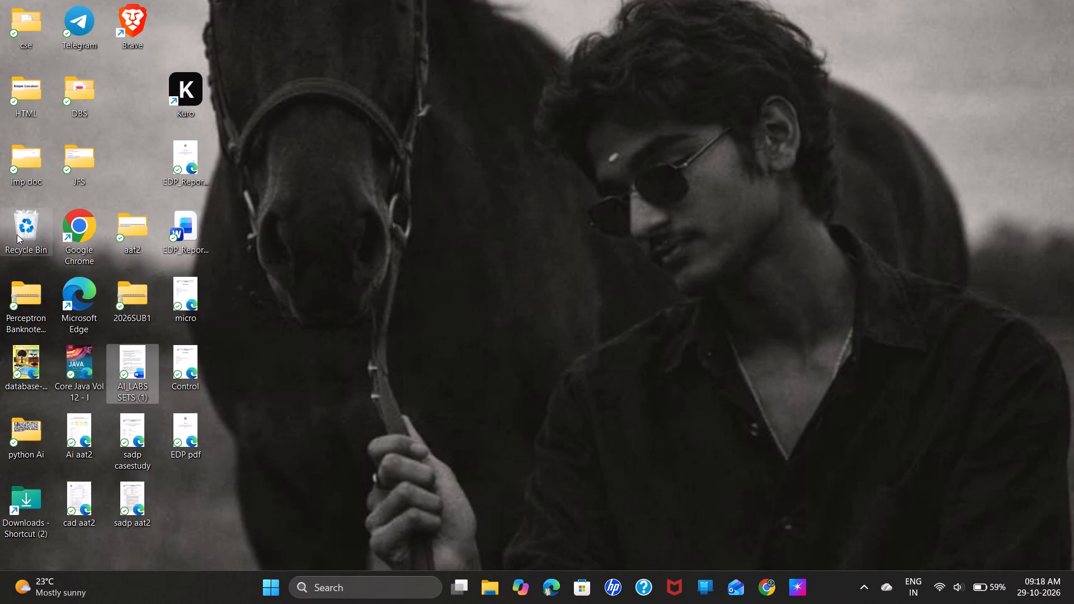
drag(137, 429, 39, 191)
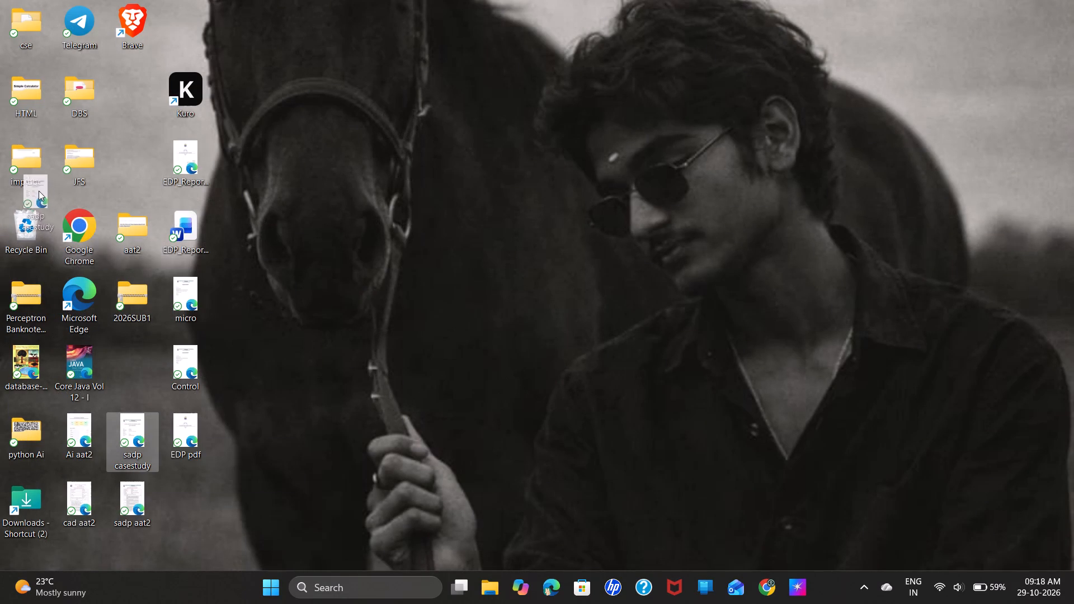
drag(39, 191, 33, 224)
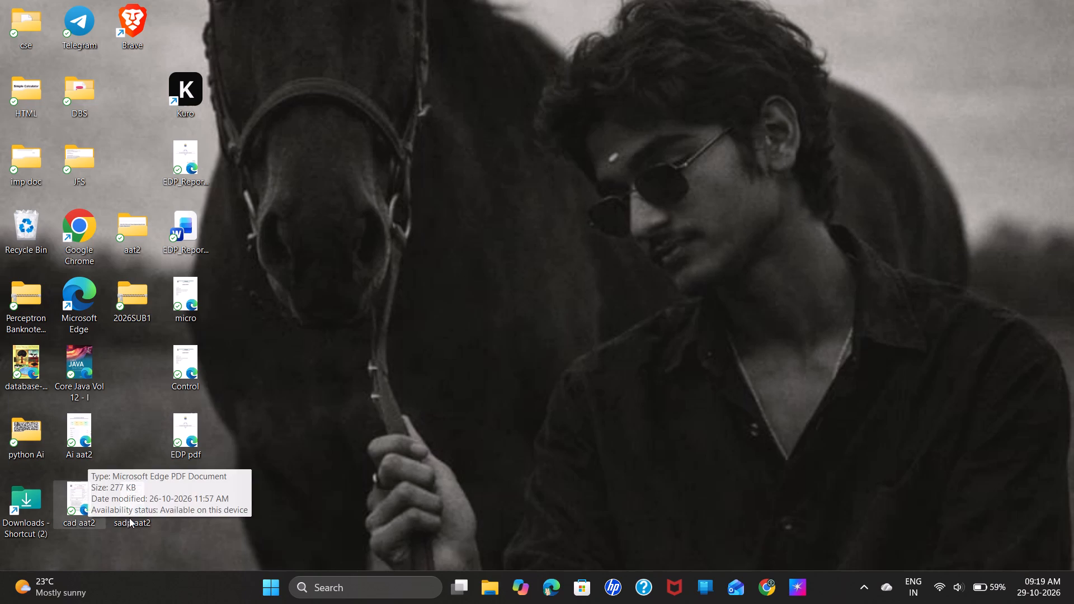
drag(129, 518, 23, 241)
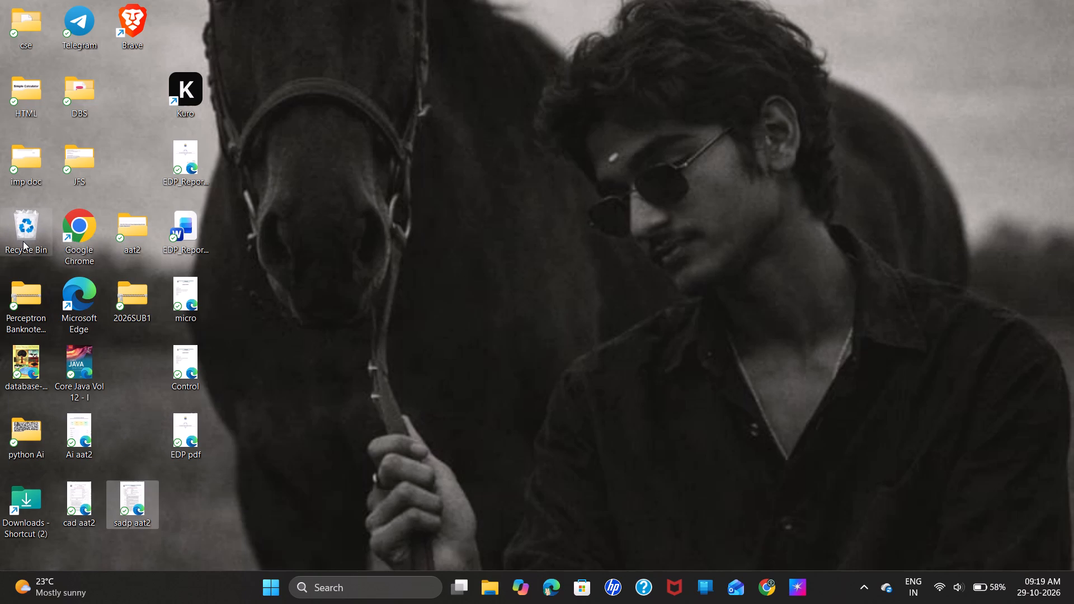
drag(70, 433, 25, 225)
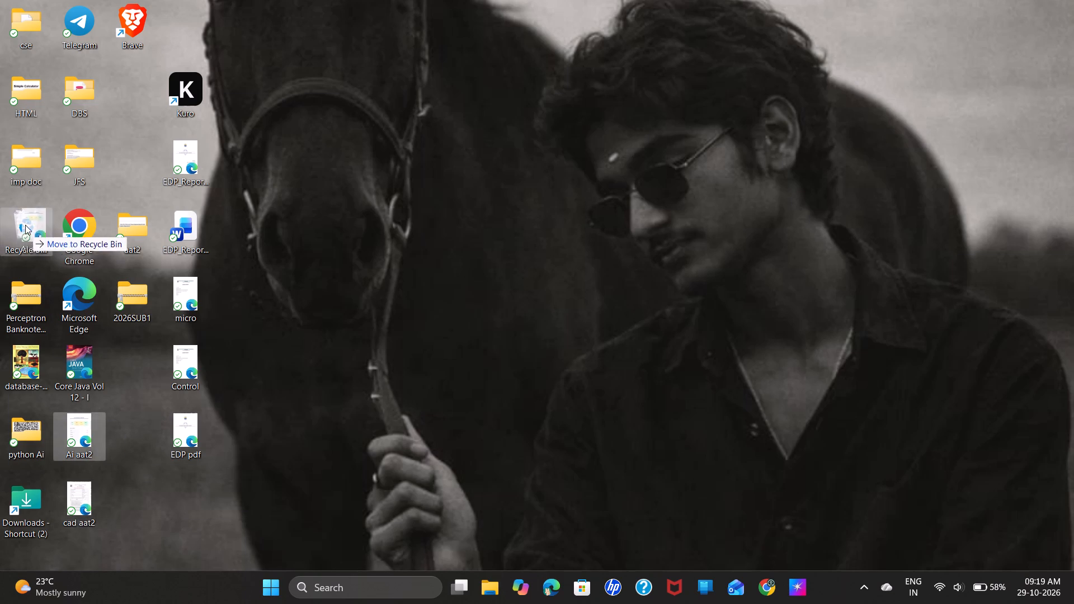
drag(25, 225, 25, 224)
drag(77, 501, 32, 261)
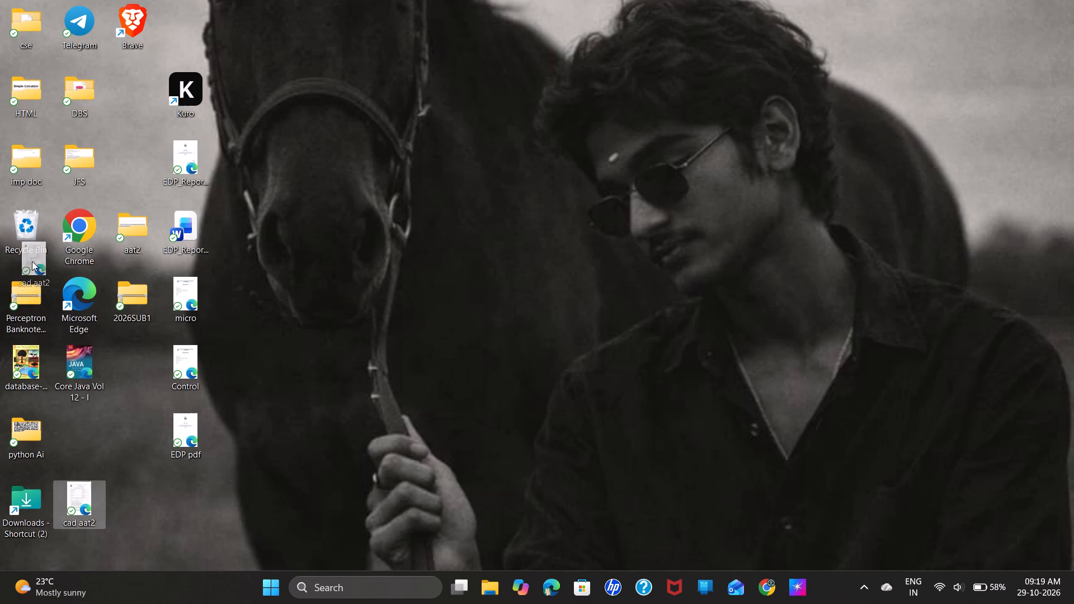
drag(32, 261, 27, 239)
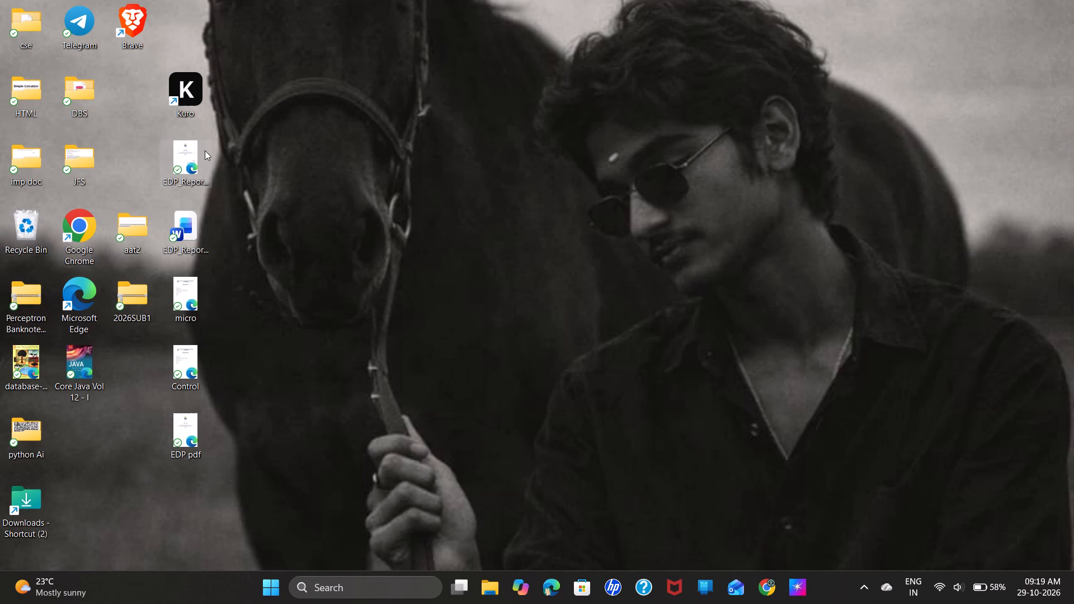
Move the micro, EDP pdf and Control files from the desktop to the Recycle Bin.
click(194, 154)
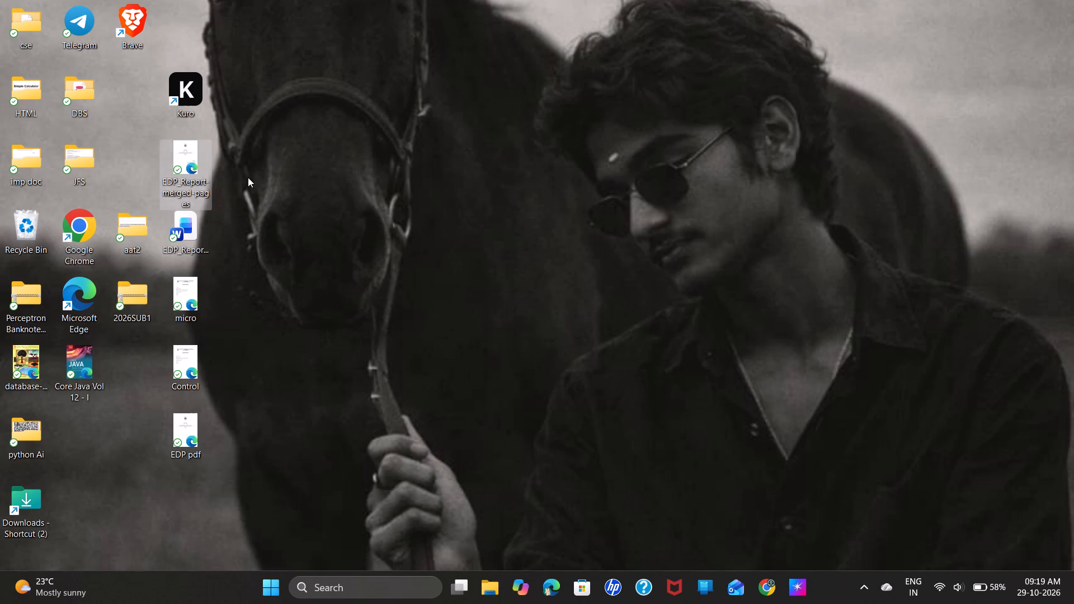
click(270, 192)
drag(196, 293, 135, 286)
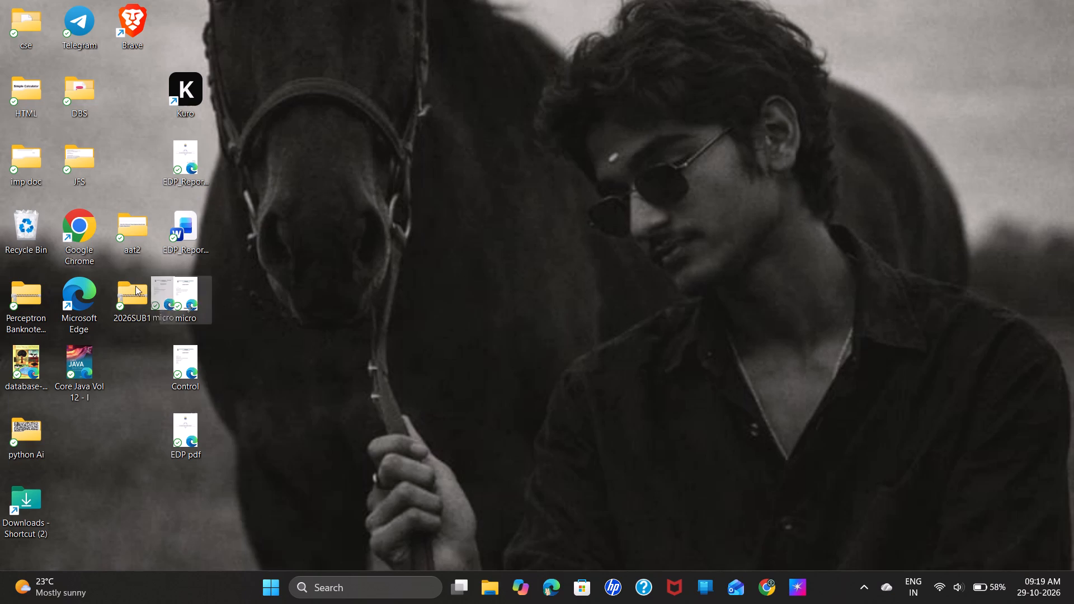
drag(135, 286, 29, 226)
drag(178, 378, 89, 305)
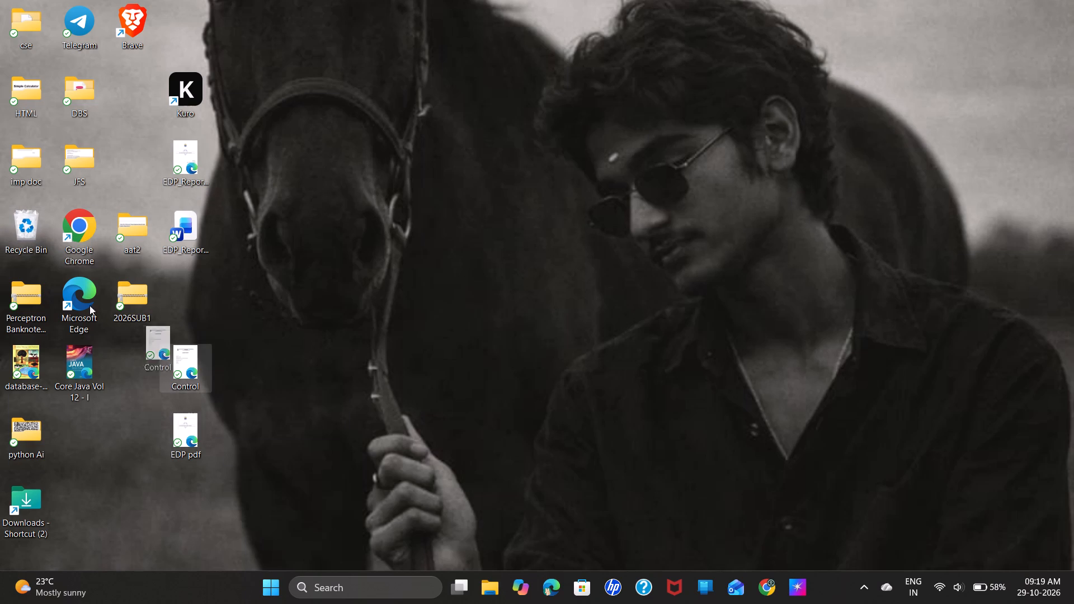
drag(89, 305, 16, 197)
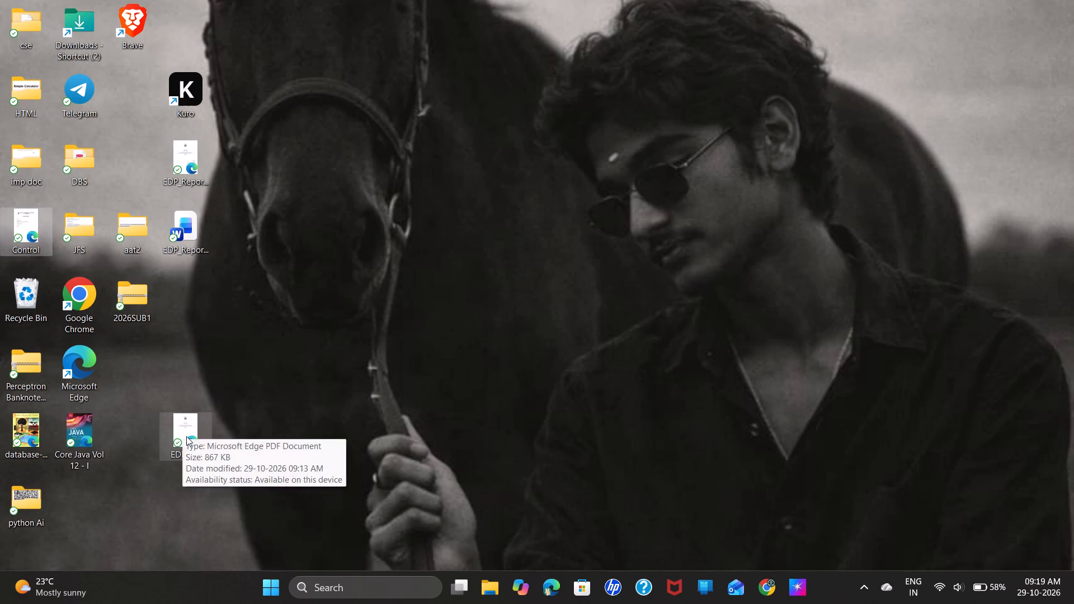
drag(186, 436, 35, 314)
drag(26, 240, 31, 290)
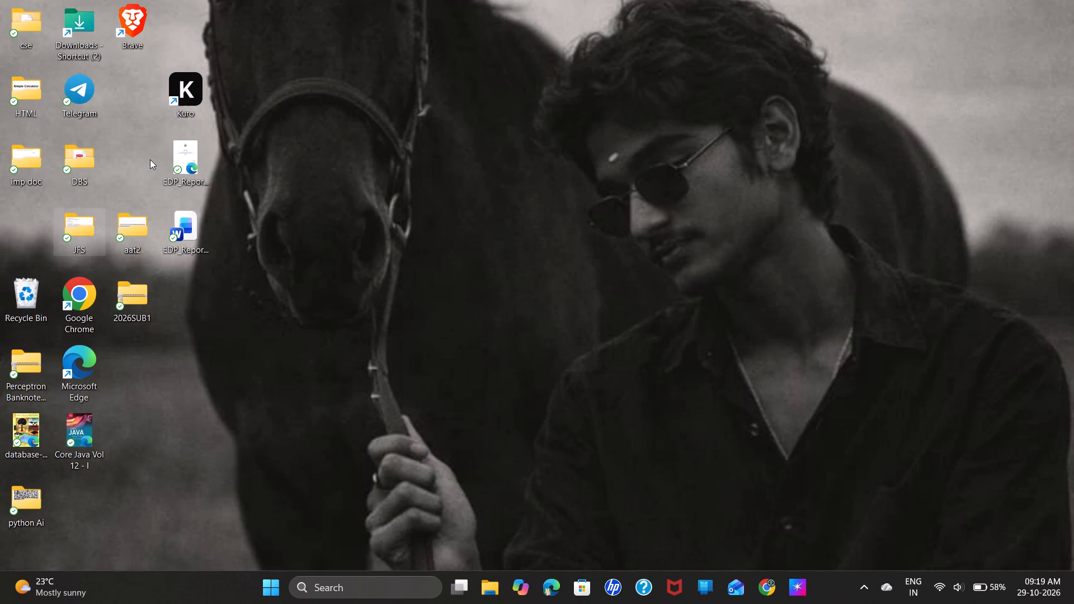
Rearrange the desktop icons: Kuro below imp doc, 2026SUB1 below Brave, the EDP report Word file below 2026SUB1, and its PDF below Core Java.
drag(181, 93, 137, 114)
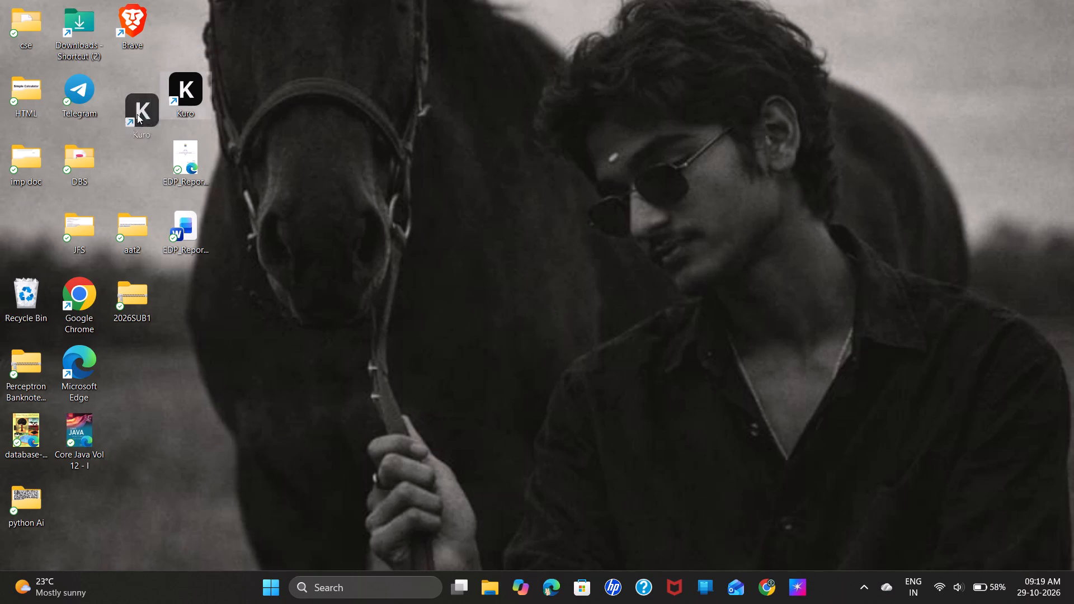
drag(137, 114, 21, 227)
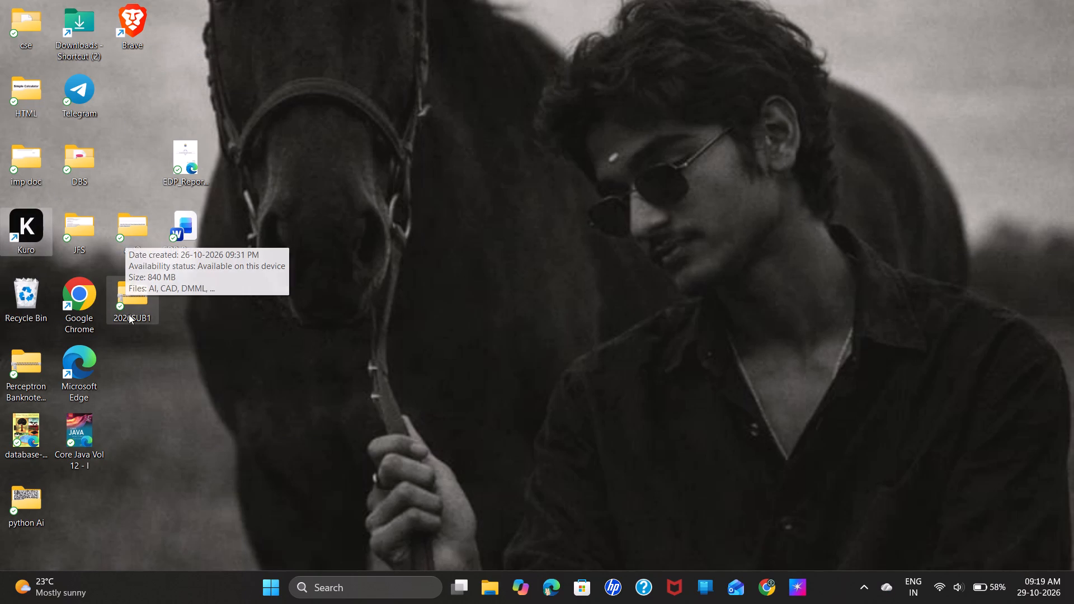
drag(129, 316, 128, 107)
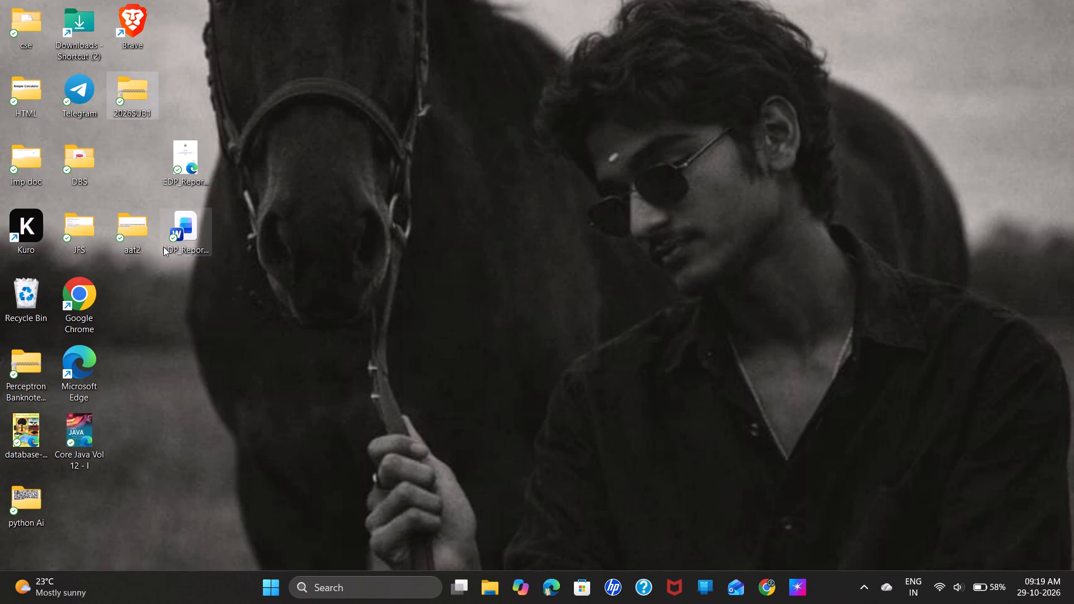
drag(177, 237, 113, 171)
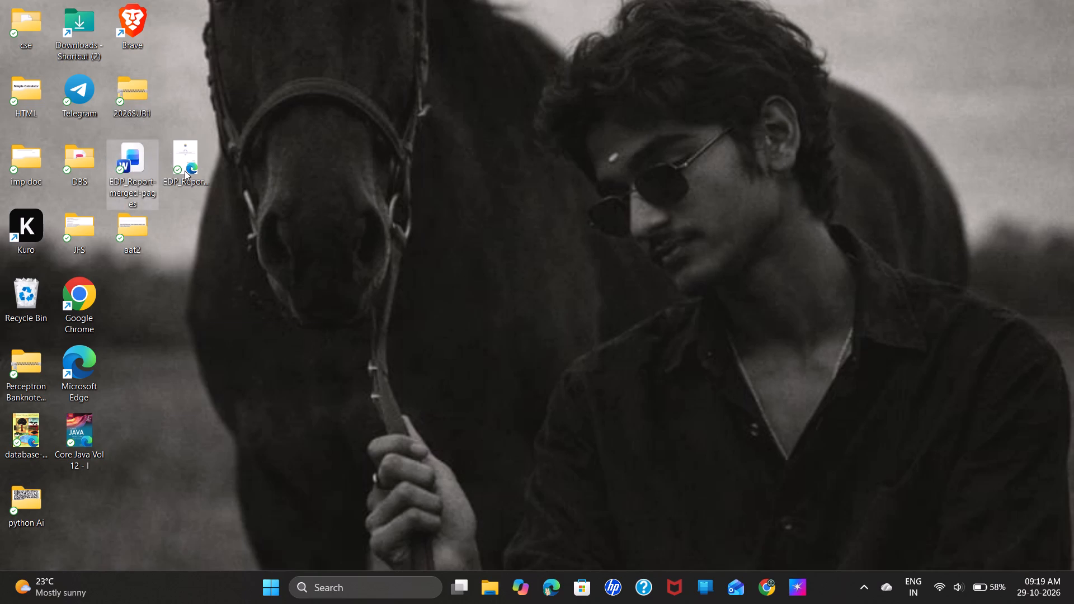
drag(185, 171, 68, 508)
click(257, 345)
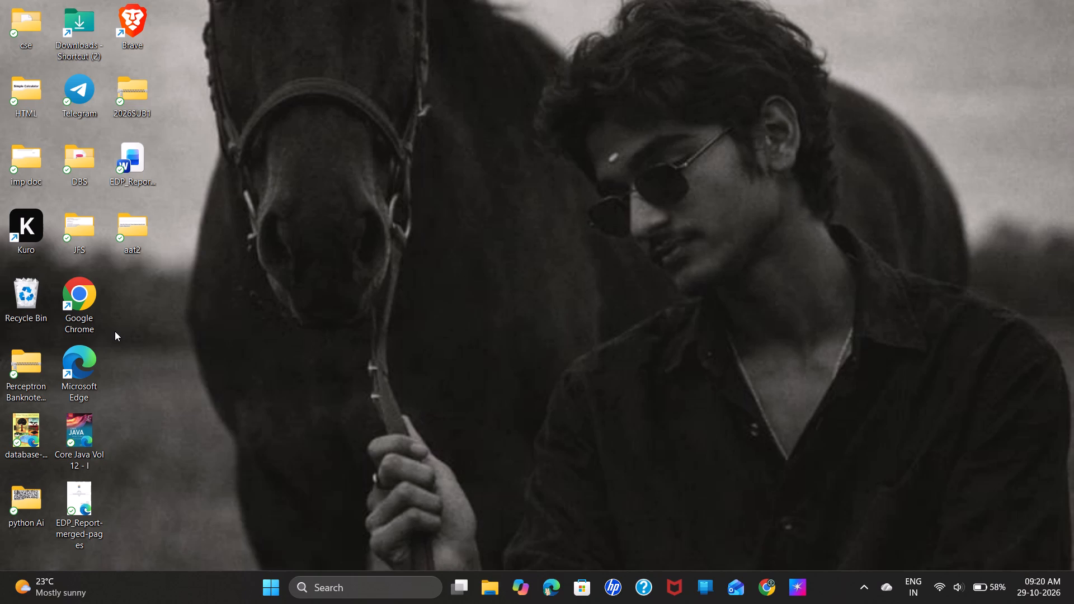
Shut down the computer.
key(super+x)
text(uu)
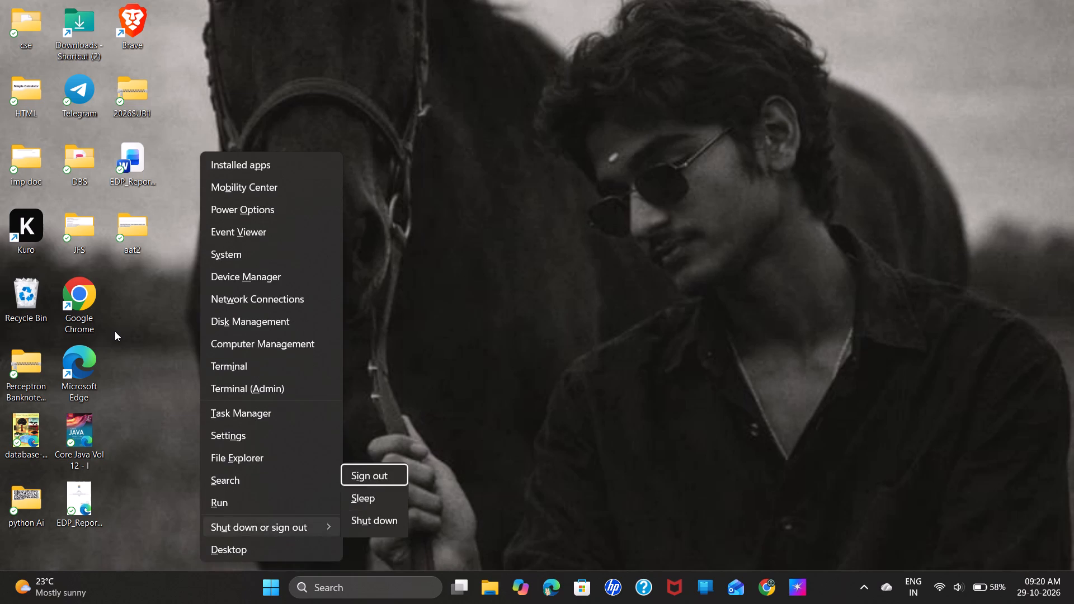